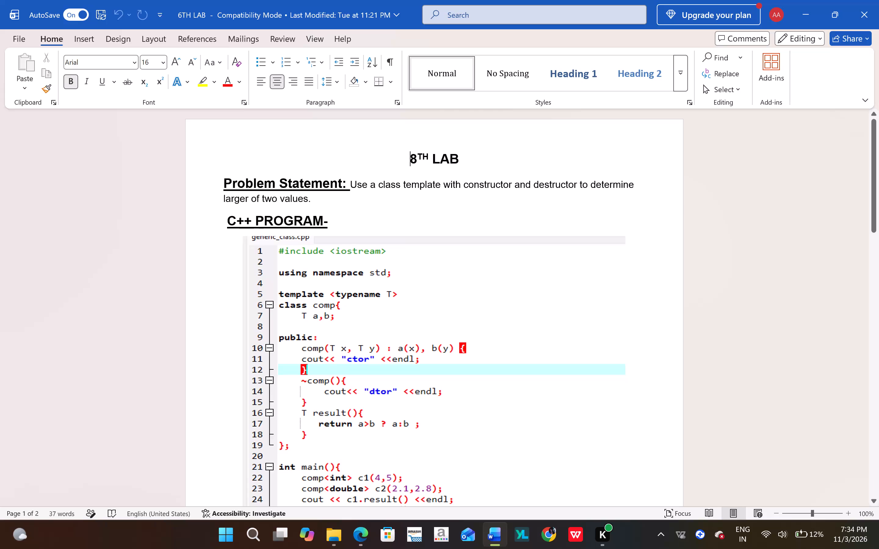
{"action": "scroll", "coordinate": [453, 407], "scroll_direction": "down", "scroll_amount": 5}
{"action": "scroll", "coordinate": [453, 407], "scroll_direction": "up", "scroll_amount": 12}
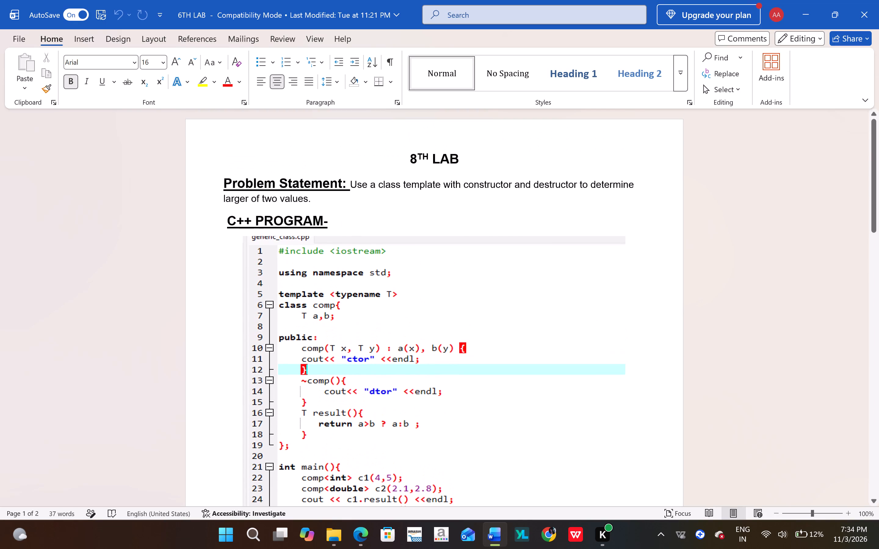
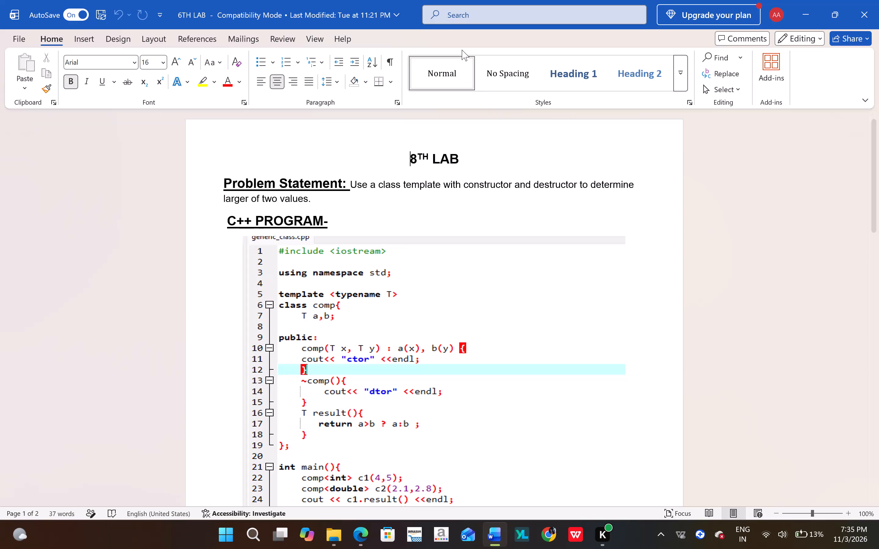
Look through the 8th lab document's program and output, and check the recent files list.
{"action": "scroll", "coordinate": [447, 276], "scroll_direction": "down", "scroll_amount": 8}
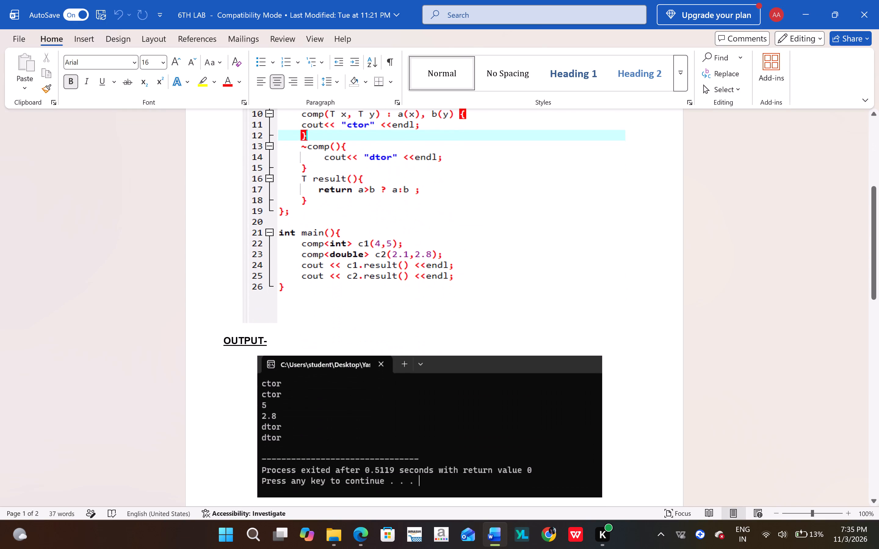
{"action": "scroll", "coordinate": [449, 281], "scroll_direction": "up", "scroll_amount": 10}
{"action": "left_click", "coordinate": [19, 32]}
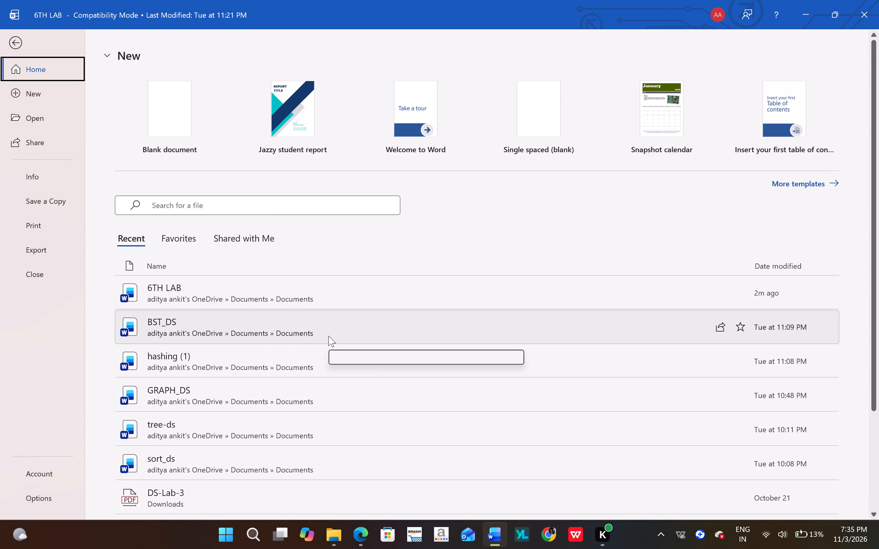
{"action": "scroll", "coordinate": [328, 336], "scroll_direction": "down", "scroll_amount": 10}
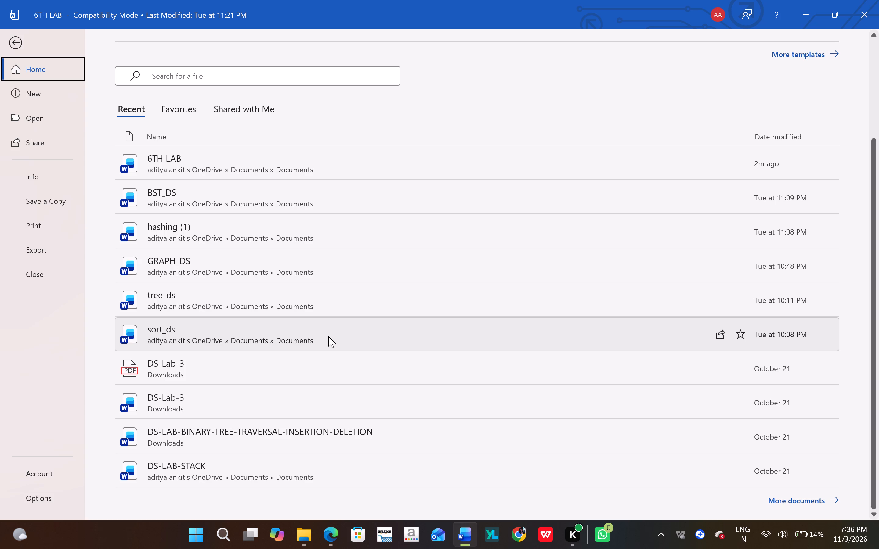
{"action": "left_click", "coordinate": [232, 174]}
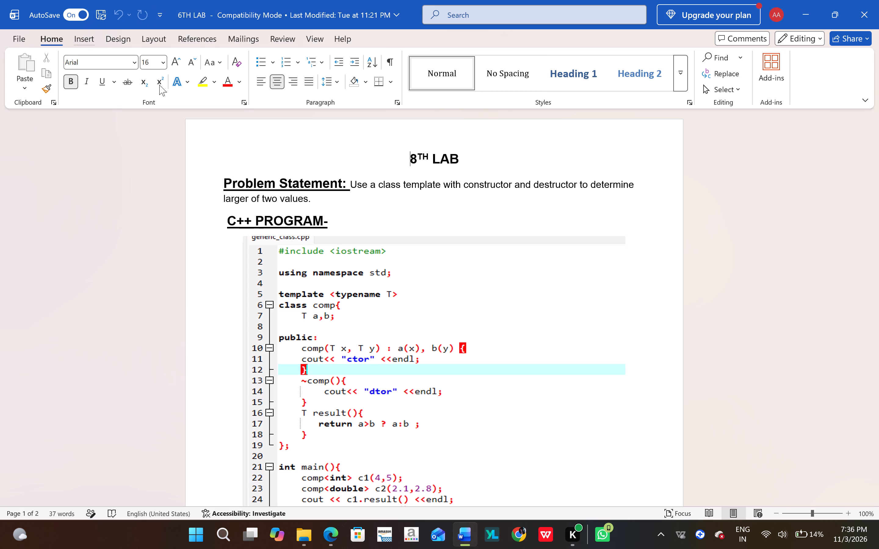
{"action": "left_click", "coordinate": [427, 346]}
{"action": "scroll", "coordinate": [427, 346], "scroll_direction": "down", "scroll_amount": 2}
{"action": "scroll", "coordinate": [427, 346], "scroll_direction": "up", "scroll_amount": 1}
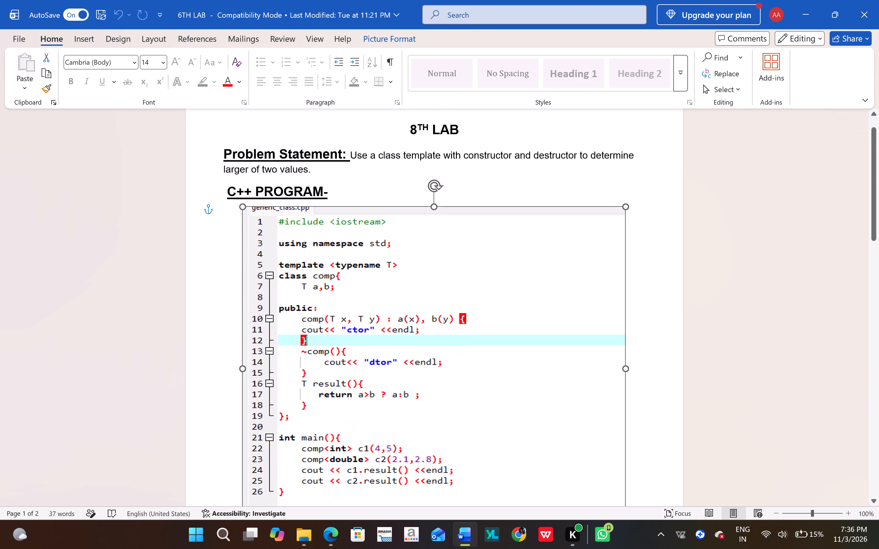
Open a copy of the recent file 6TH LAB as a new document.
{"action": "left_click", "coordinate": [15, 34]}
{"action": "right_click", "coordinate": [272, 293]}
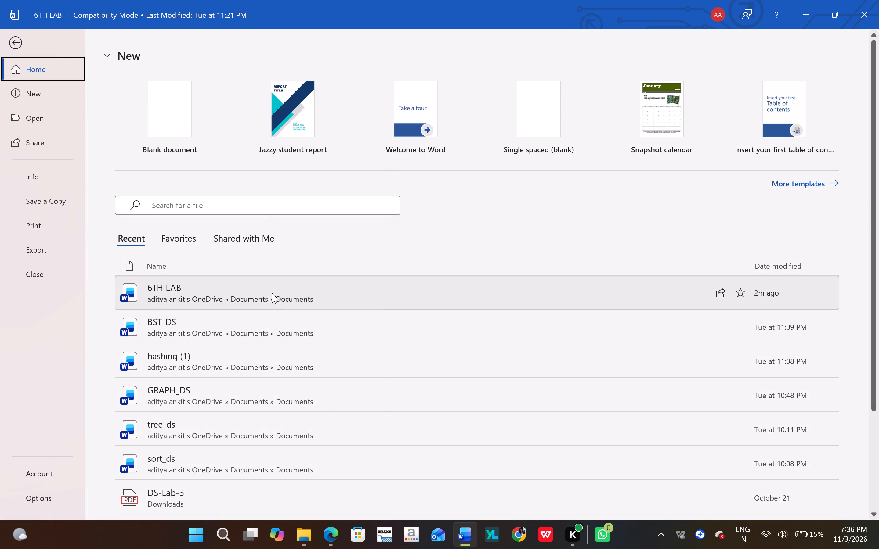
{"action": "left_click", "coordinate": [339, 344]}
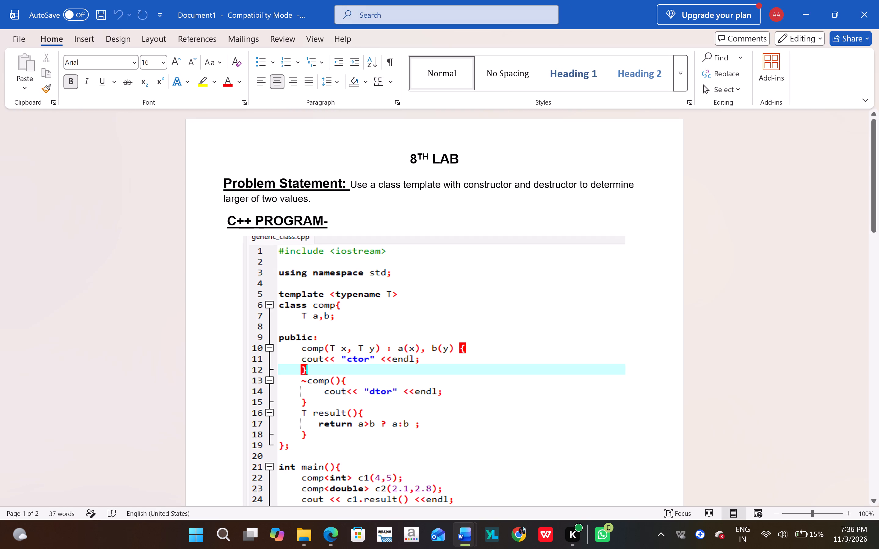
Change the lab number in the document heading to 9.
{"action": "left_click", "coordinate": [417, 152]}
{"action": "key", "text": "BackSpace"}
{"action": "key", "text": "9"}
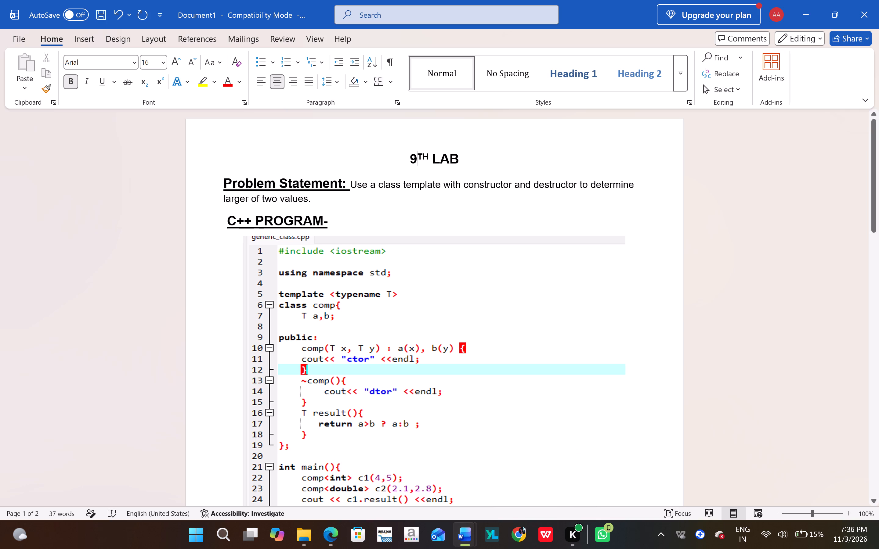
Replace the problem statement text with "Remove whitespace characters from a text file and write it to another file.".
{"action": "left_click_drag", "start_coordinate": [351, 181], "coordinate": [362, 196]}
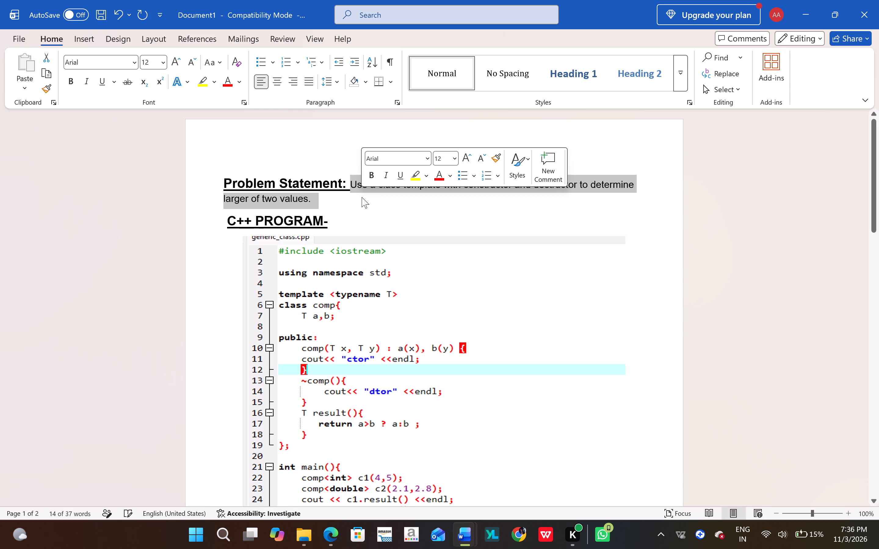
{"action": "type", "text": "Remove white"}
{"action": "type", "text": "space characters"}
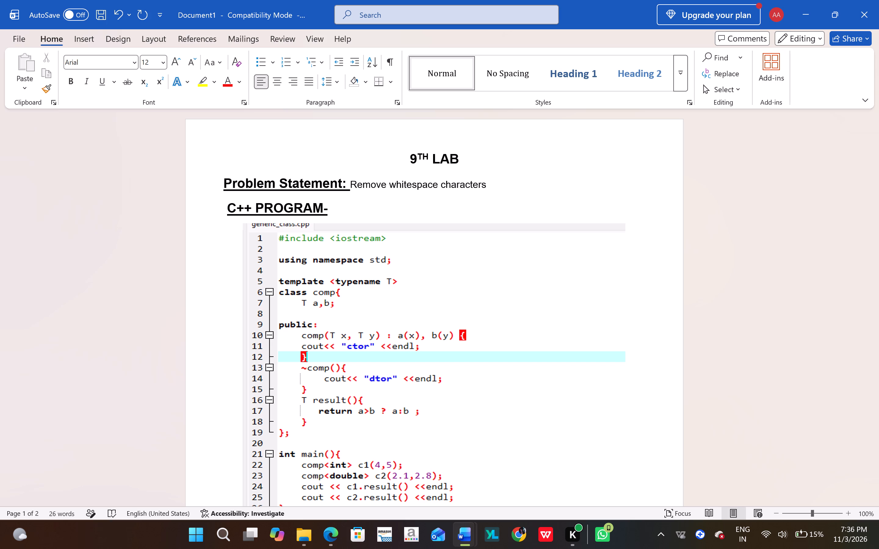
{"action": "key", "text": "space"}
{"action": "type", "text": "from a text file and wrie"}
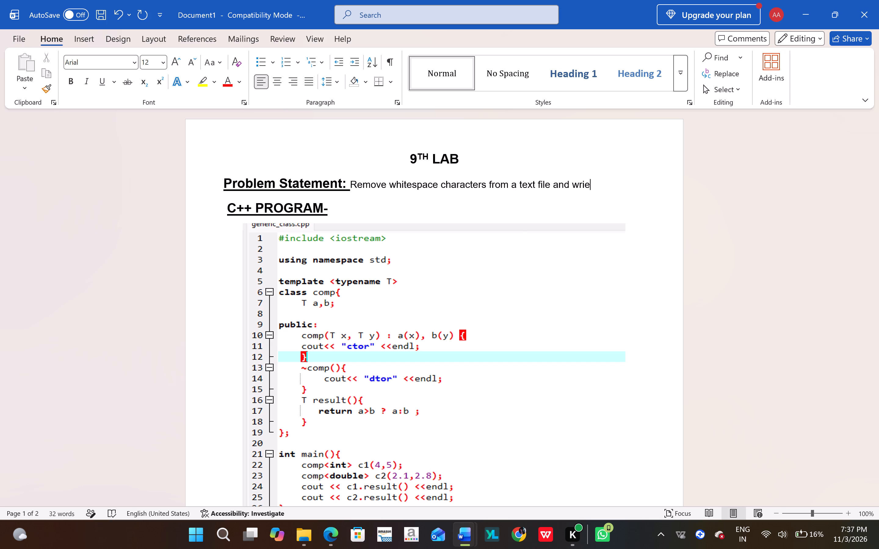
{"action": "key", "text": "BackSpace"}
{"action": "type", "text": "te it to anoither"}
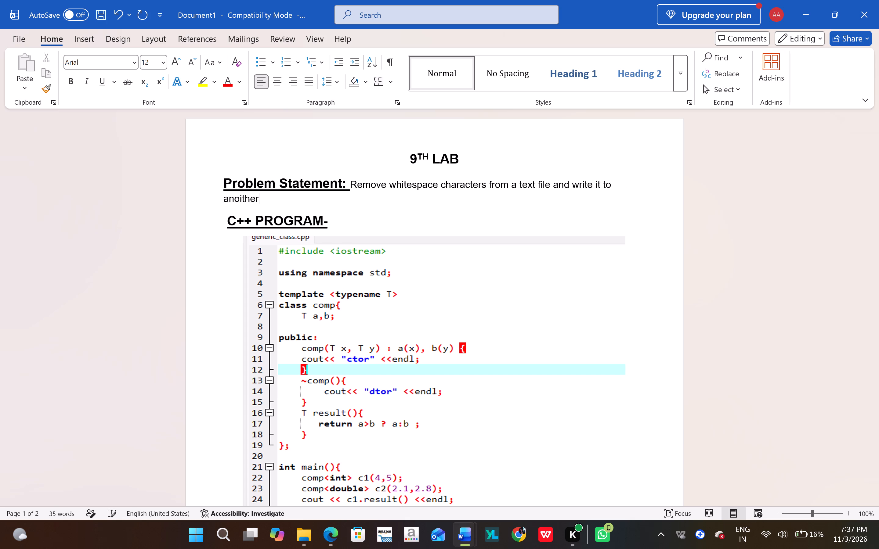
{"action": "key", "text": "space"}
{"action": "type", "text": "file"}
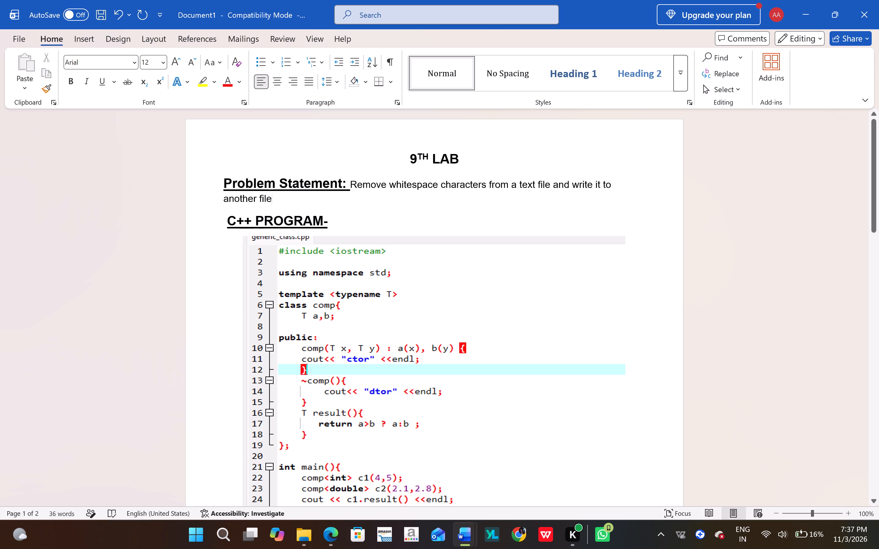
{"action": "key", "text": "period"}
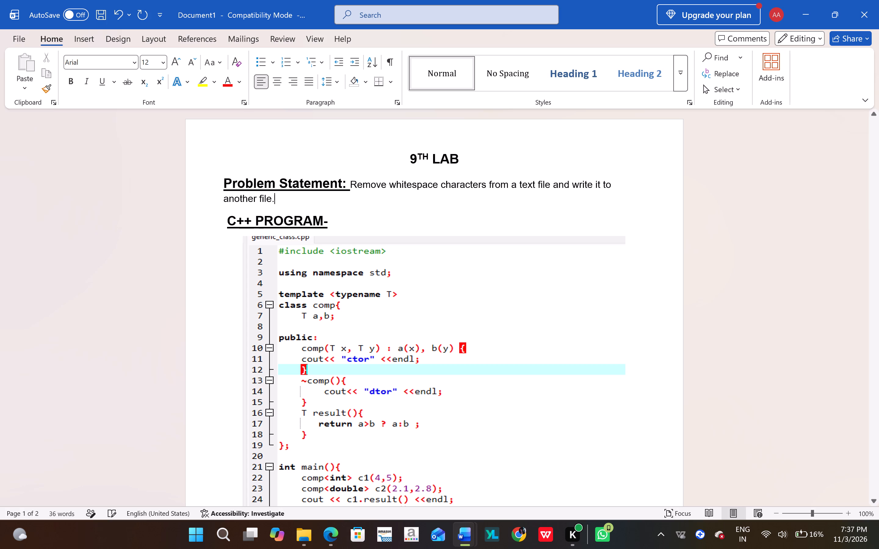
{"action": "left_click", "coordinate": [298, 535]}
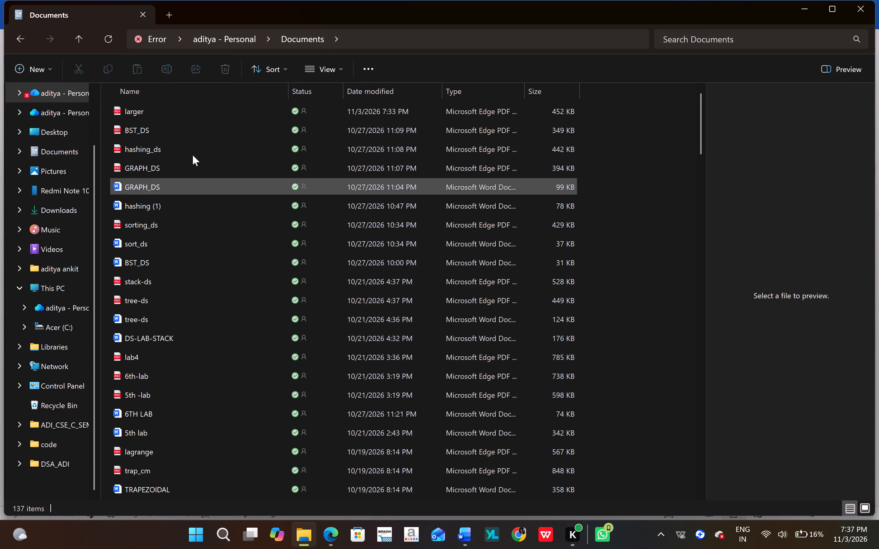
{"action": "scroll", "coordinate": [226, 258], "scroll_direction": "up", "scroll_amount": 6}
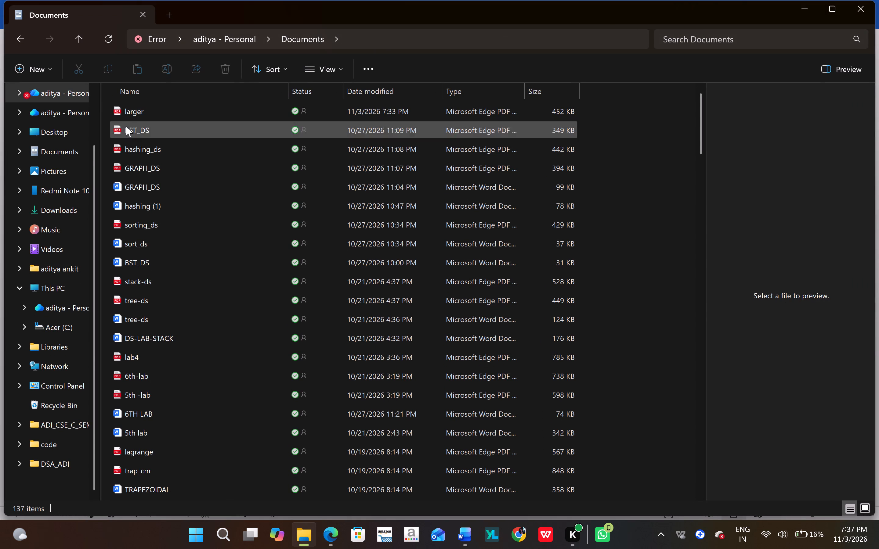
{"action": "left_click", "coordinate": [69, 205]}
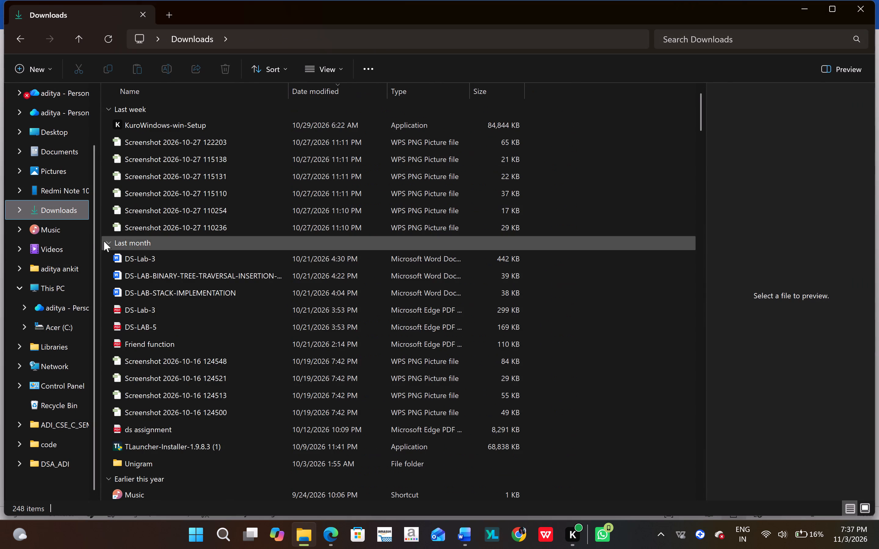
{"action": "double_click", "coordinate": [210, 193]}
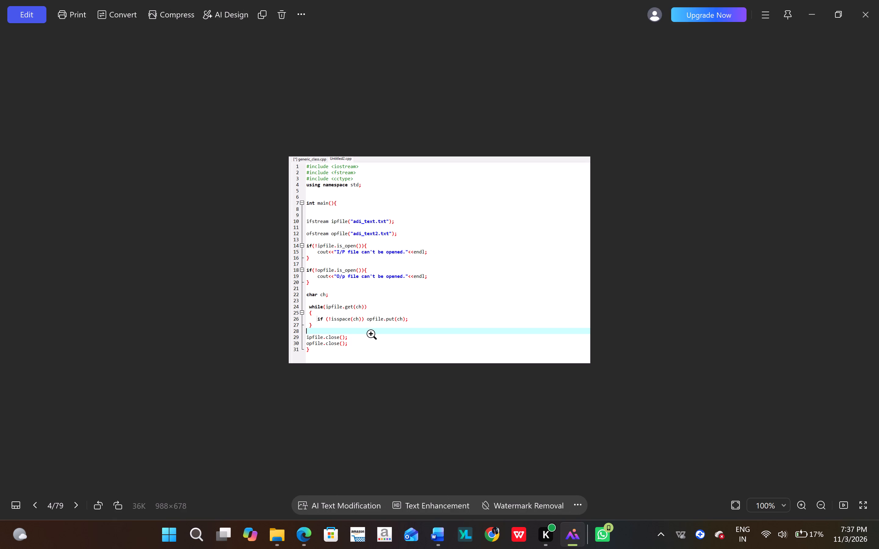
{"action": "left_click", "coordinate": [814, 12]}
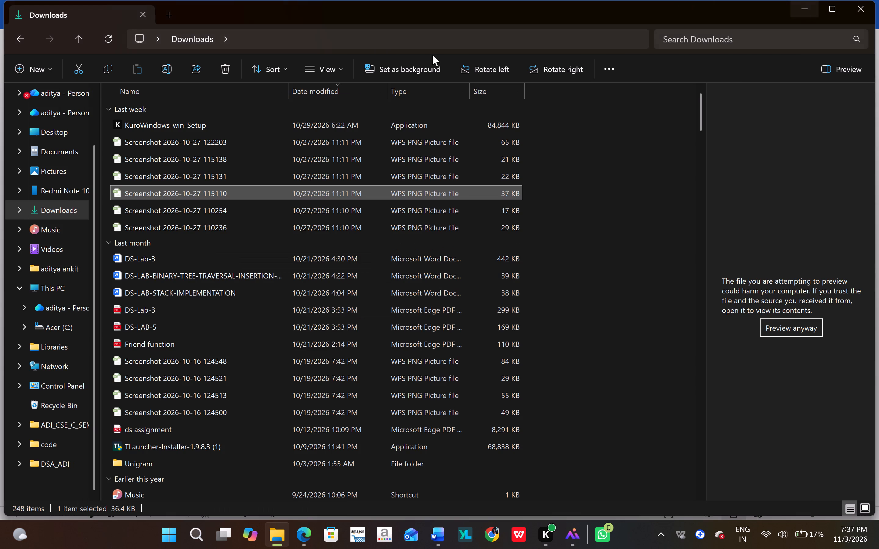
{"action": "double_click", "coordinate": [262, 174]}
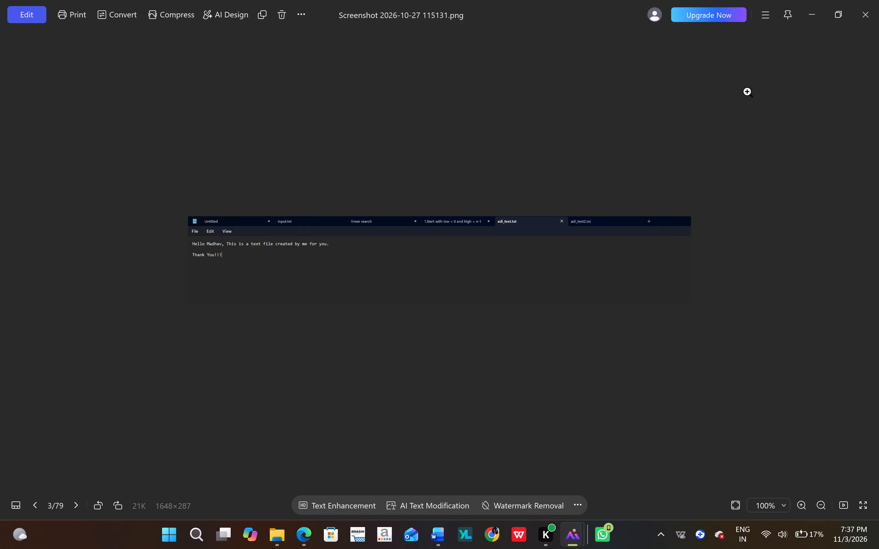
{"action": "left_click", "coordinate": [807, 17]}
{"action": "double_click", "coordinate": [237, 158]}
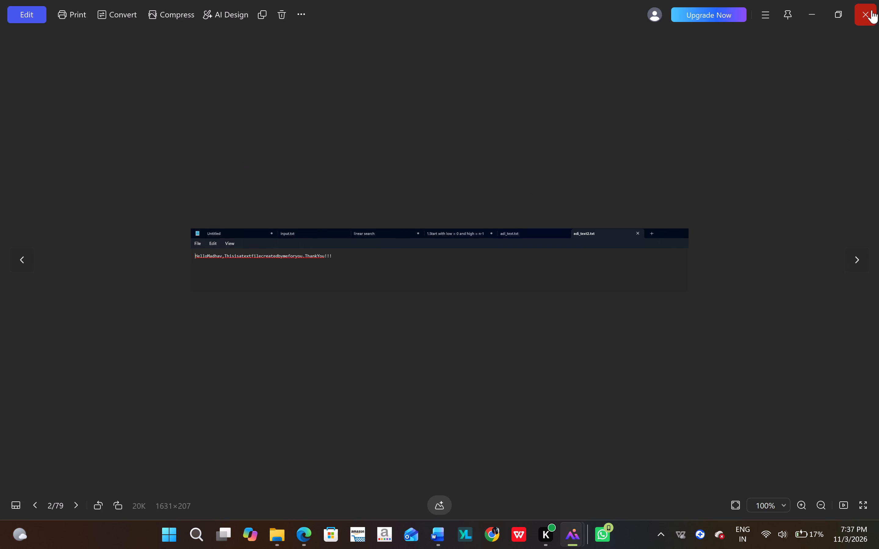
{"action": "left_click", "coordinate": [804, 16]}
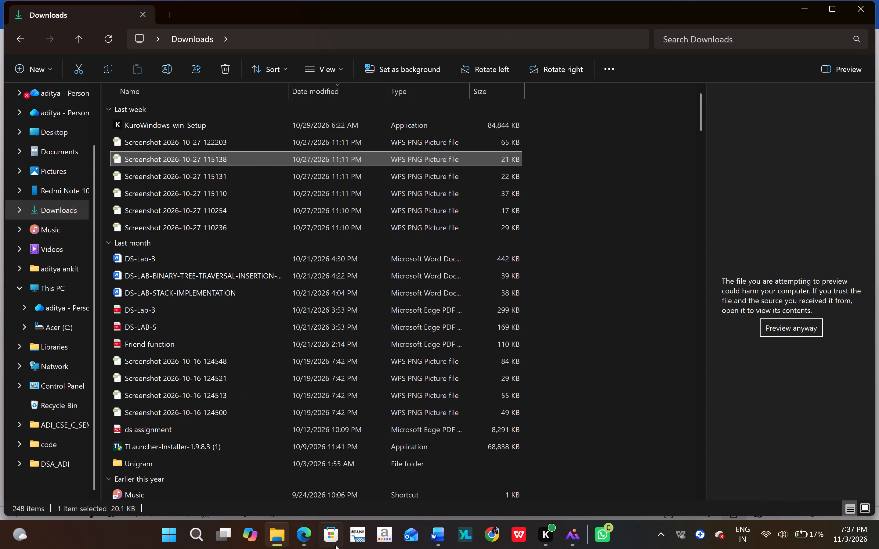
{"action": "left_click", "coordinate": [439, 534]}
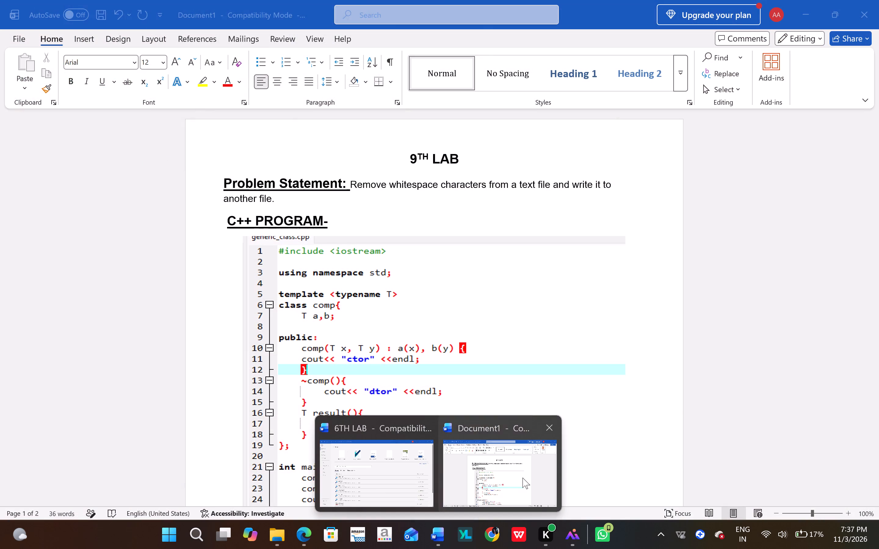
{"action": "left_click", "coordinate": [523, 477]}
{"action": "scroll", "coordinate": [416, 330], "scroll_direction": "down", "scroll_amount": 1}
{"action": "left_click", "coordinate": [416, 330]}
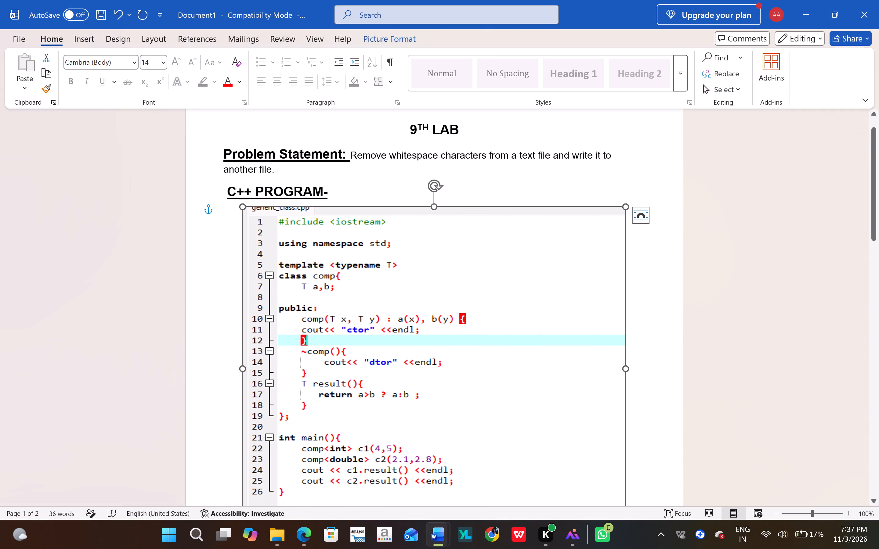
{"action": "right_click", "coordinate": [416, 331]}
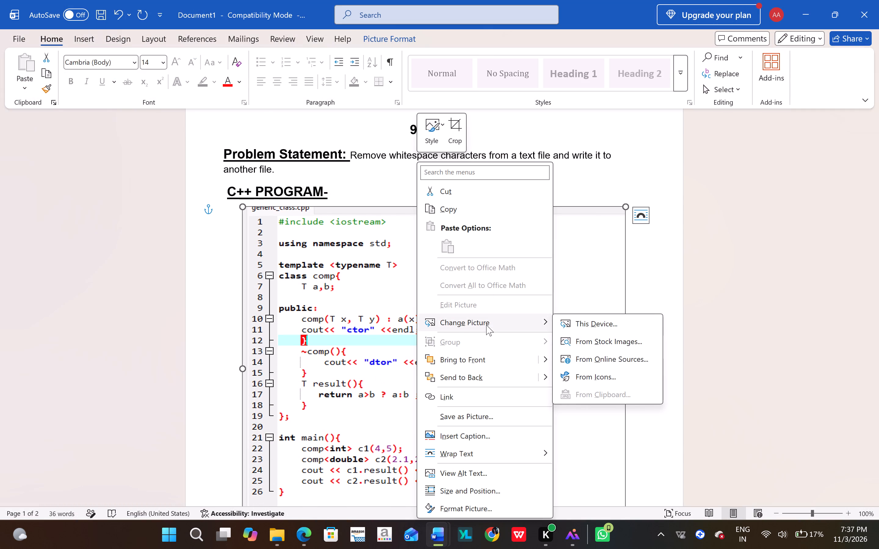
{"action": "left_click", "coordinate": [580, 329]}
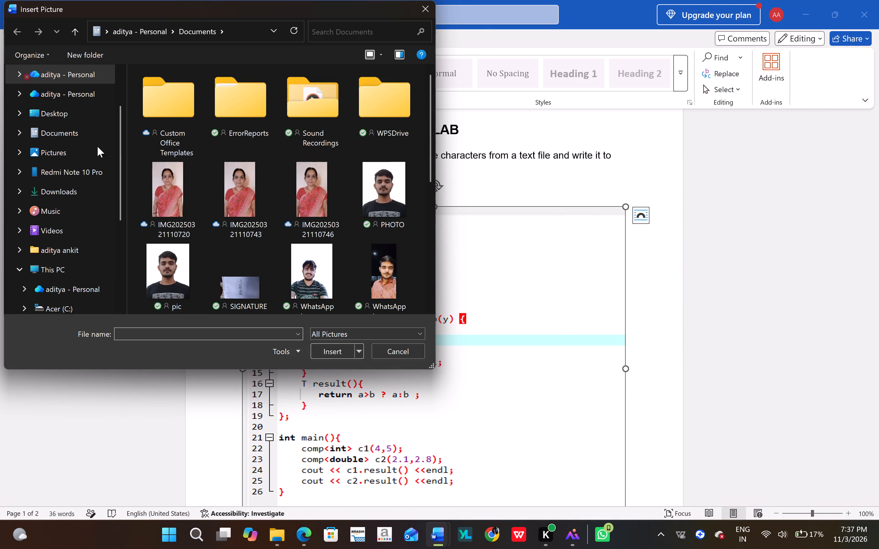
{"action": "left_click", "coordinate": [78, 192]}
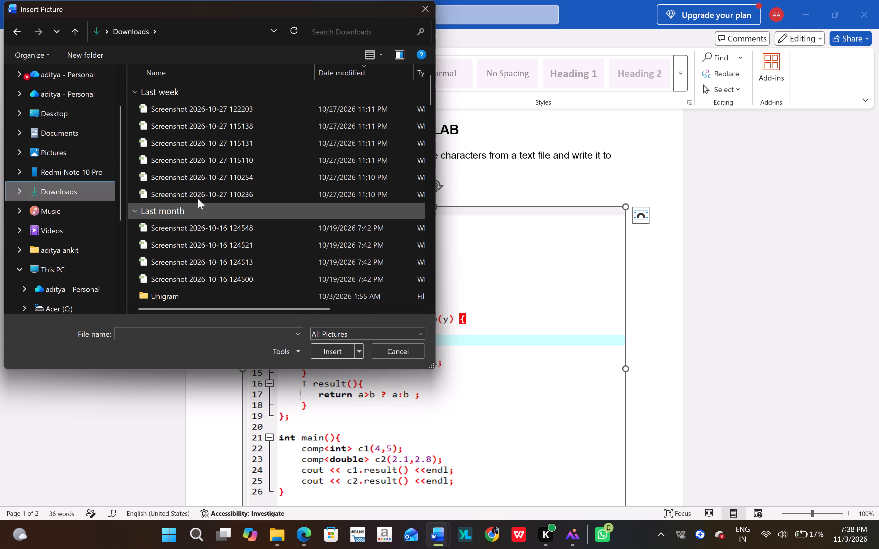
{"action": "double_click", "coordinate": [211, 164]}
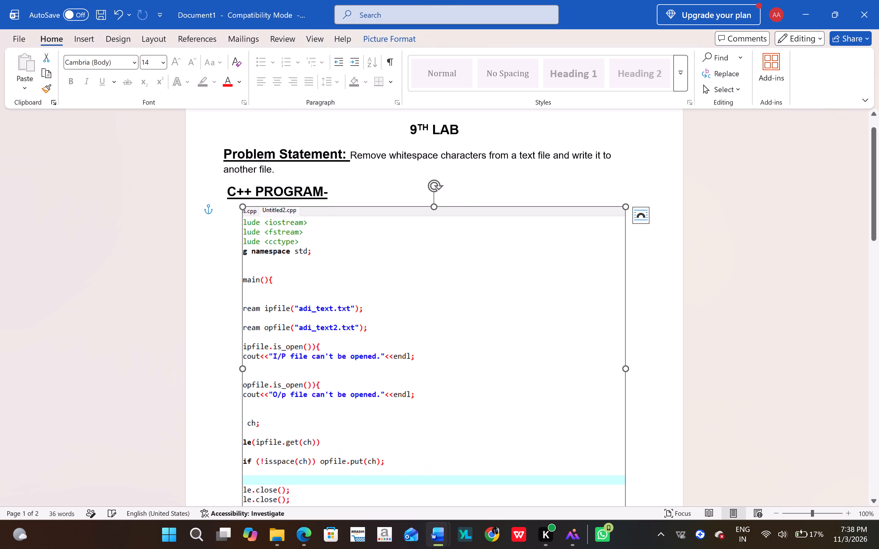
Widen the crop of the C++ program picture on its left side to include the line numbers and full code text.
{"action": "right_click", "coordinate": [408, 313]}
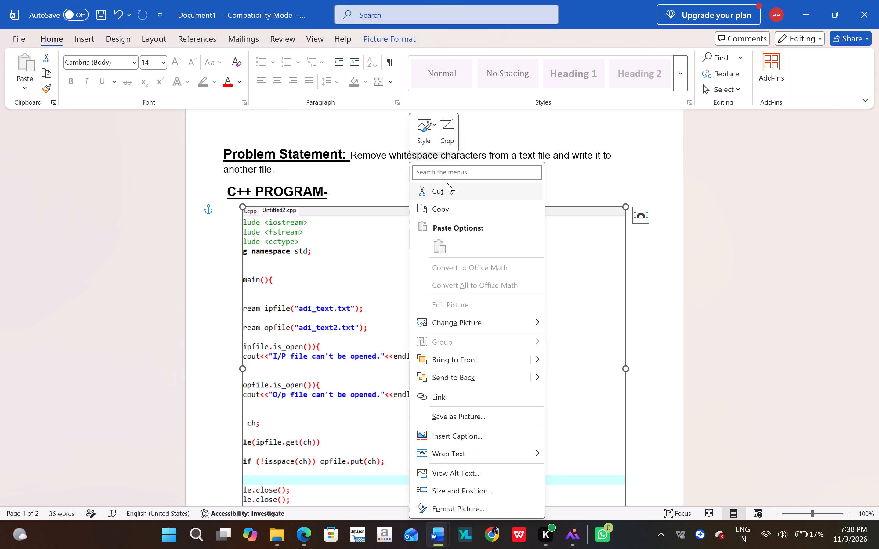
{"action": "left_click", "coordinate": [448, 142]}
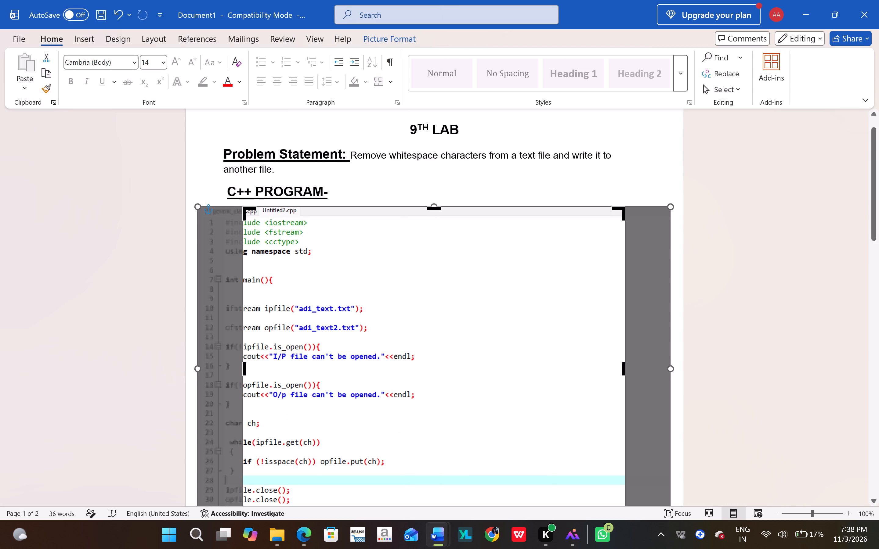
{"action": "left_click_drag", "start_coordinate": [244, 367], "coordinate": [239, 366]}
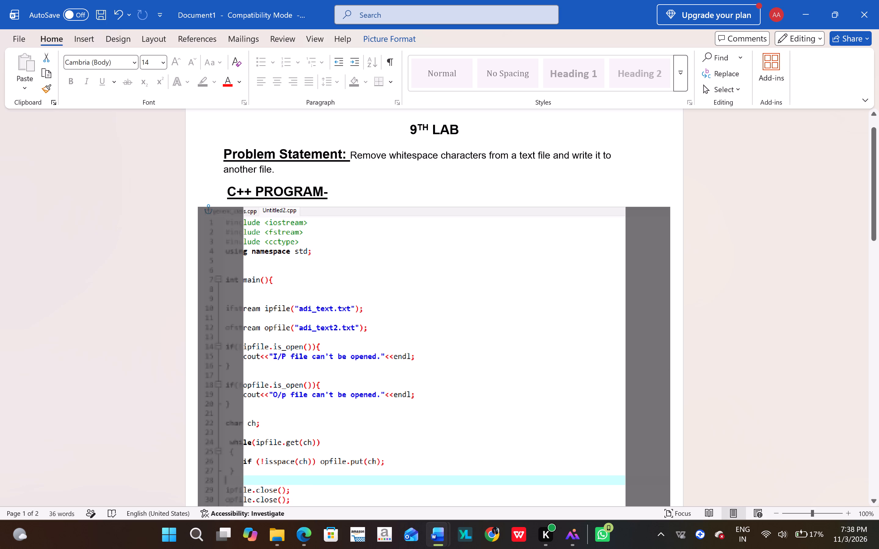
{"action": "left_click_drag", "start_coordinate": [239, 366], "coordinate": [202, 365]}
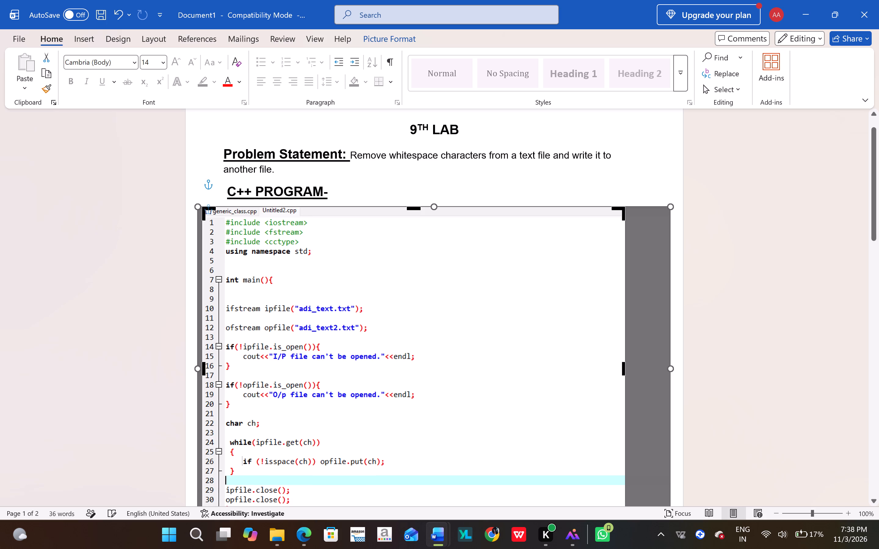
{"action": "scroll", "coordinate": [410, 324], "scroll_direction": "down", "scroll_amount": 4}
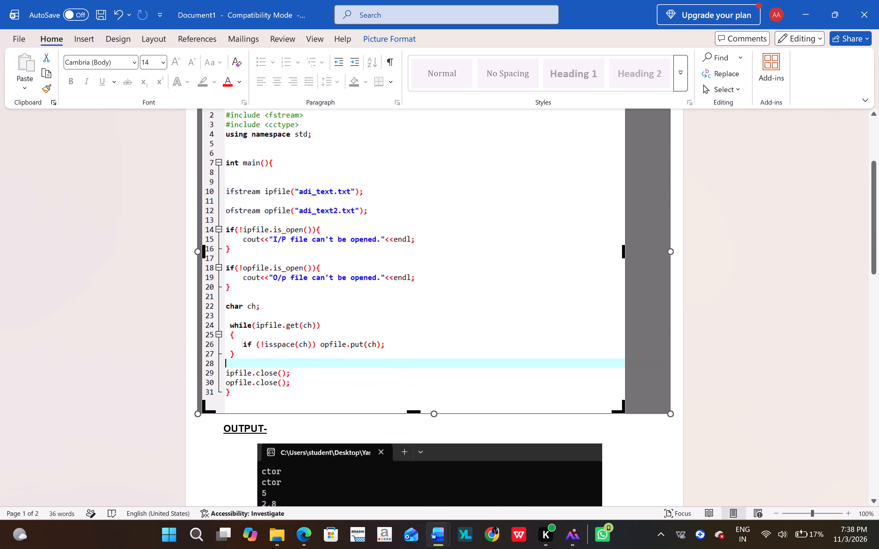
{"action": "left_click", "coordinate": [700, 296]}
Move the C++ program picture slightly to the right so it sits beneath the C++ PROGRAM heading.
{"action": "left_click", "coordinate": [424, 273]}
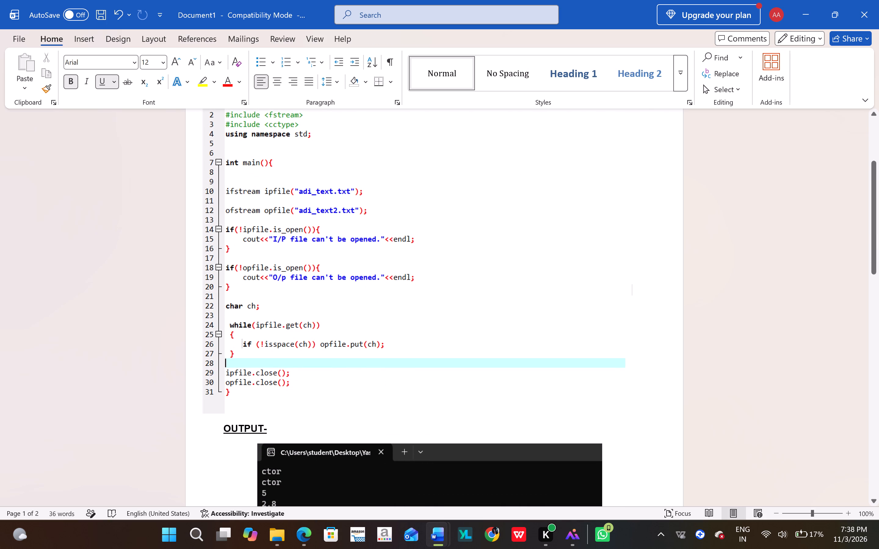
{"action": "left_click_drag", "start_coordinate": [425, 273], "coordinate": [453, 275]}
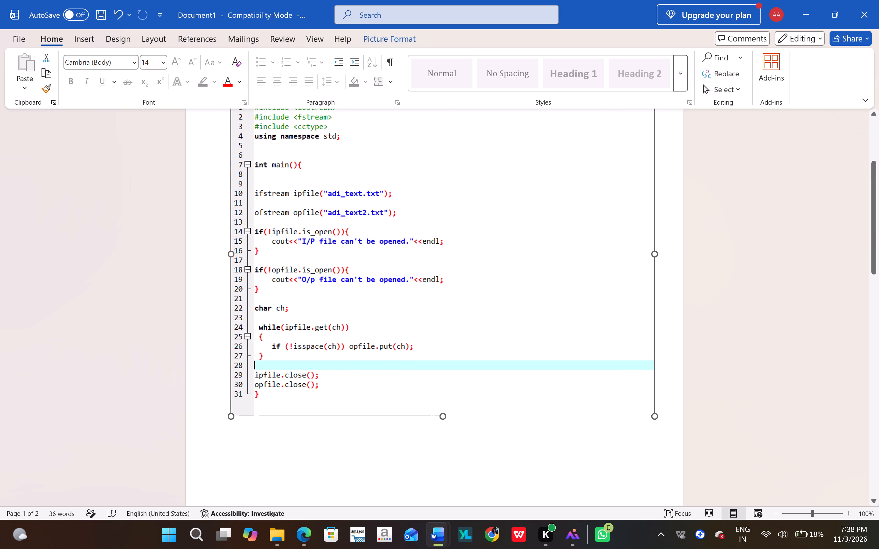
{"action": "left_click_drag", "start_coordinate": [453, 275], "coordinate": [449, 274]}
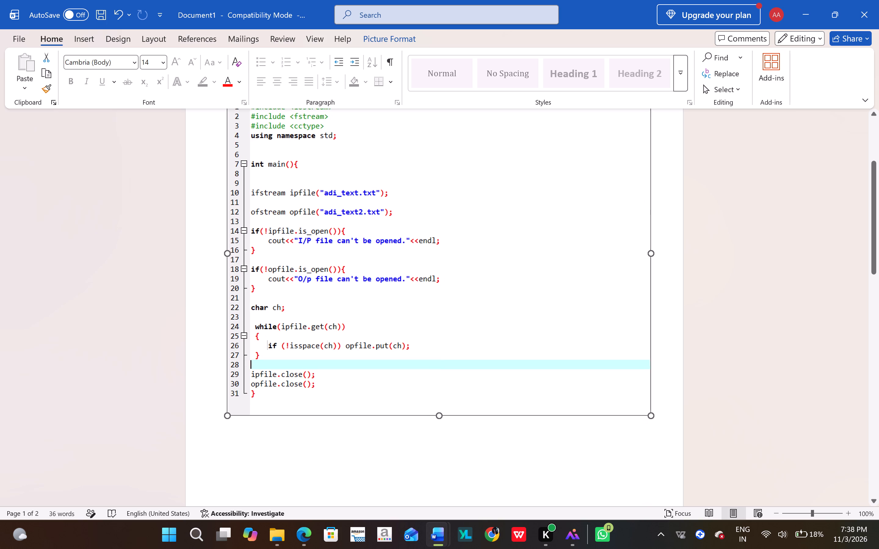
{"action": "left_click_drag", "start_coordinate": [449, 274], "coordinate": [458, 275]}
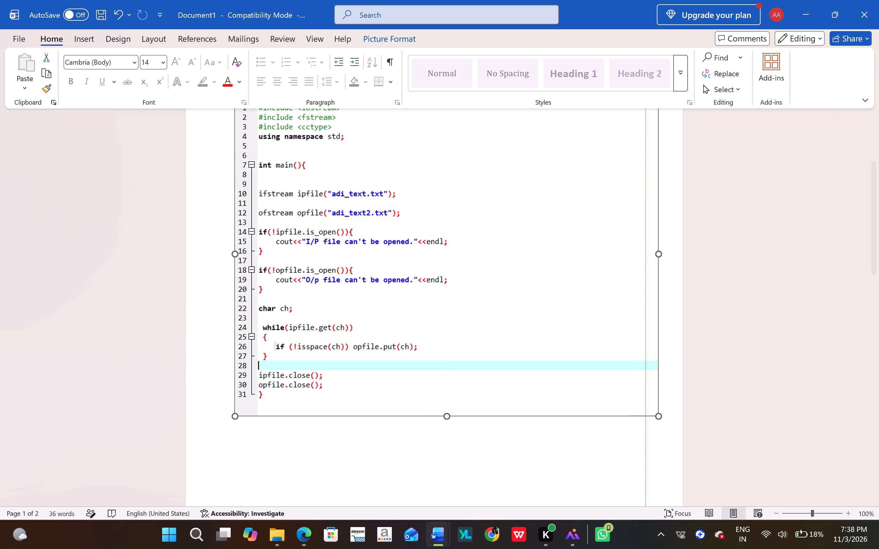
{"action": "left_click_drag", "start_coordinate": [458, 275], "coordinate": [447, 274]}
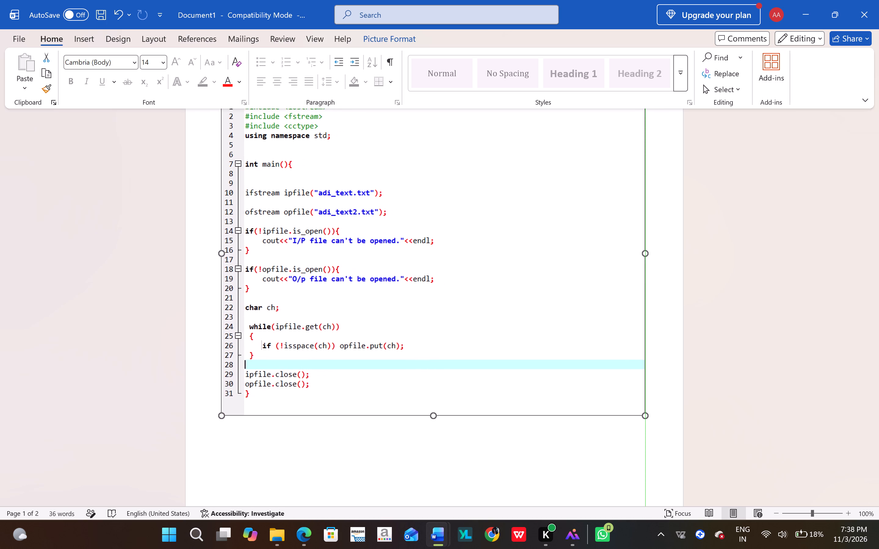
{"action": "left_click_drag", "start_coordinate": [447, 274], "coordinate": [454, 274]}
Delete the leftover class template problem statement below the output picture on page 2.
{"action": "scroll", "coordinate": [454, 276], "scroll_direction": "up", "scroll_amount": 2}
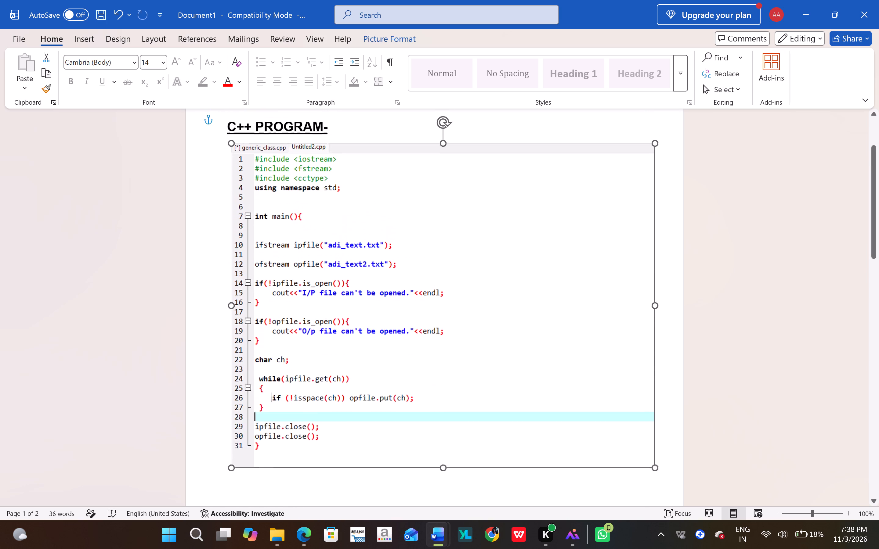
{"action": "scroll", "coordinate": [454, 276], "scroll_direction": "up", "scroll_amount": 2}
{"action": "scroll", "coordinate": [454, 276], "scroll_direction": "down", "scroll_amount": 12}
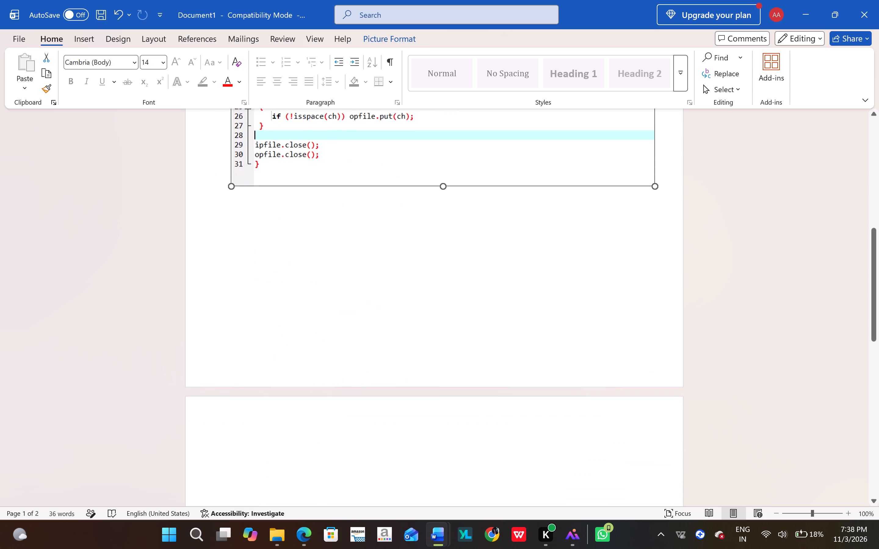
{"action": "scroll", "coordinate": [454, 276], "scroll_direction": "down", "scroll_amount": 14}
{"action": "scroll", "coordinate": [454, 279], "scroll_direction": "up", "scroll_amount": 17}
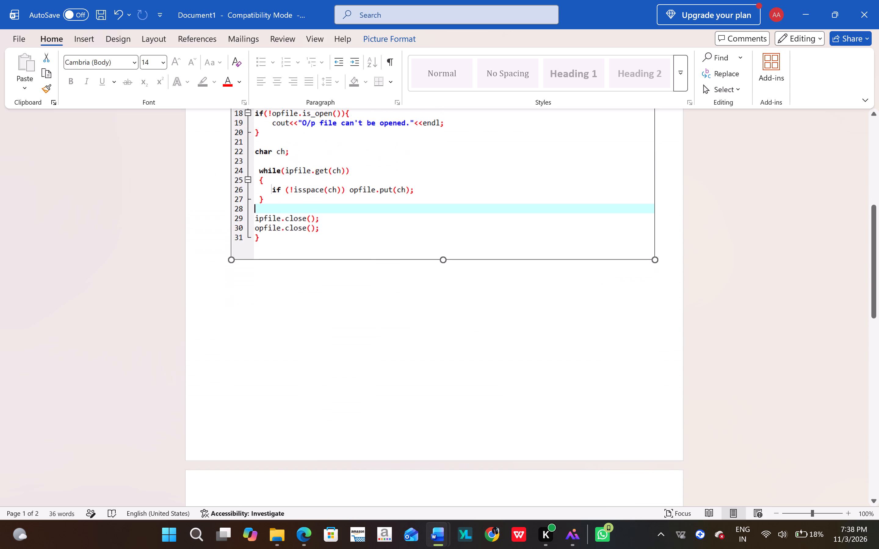
{"action": "scroll", "coordinate": [454, 281], "scroll_direction": "up", "scroll_amount": 2}
{"action": "scroll", "coordinate": [454, 281], "scroll_direction": "down", "scroll_amount": 19}
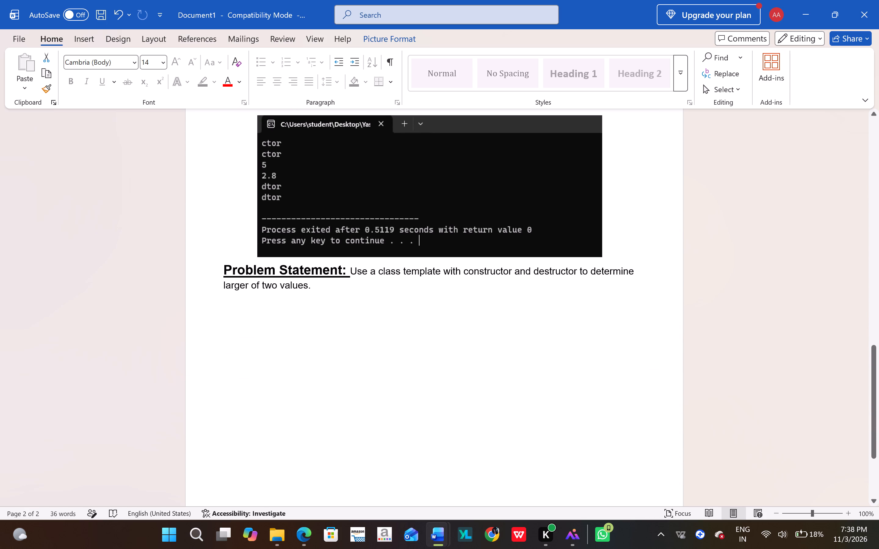
{"action": "left_click_drag", "start_coordinate": [219, 264], "coordinate": [335, 293]}
{"action": "key", "text": "BackSpace"}
Remove the blank lines above the OUTPUT- heading so it and its picture sit directly below the program picture on page 1.
{"action": "scroll", "coordinate": [335, 293], "scroll_direction": "up", "scroll_amount": 18}
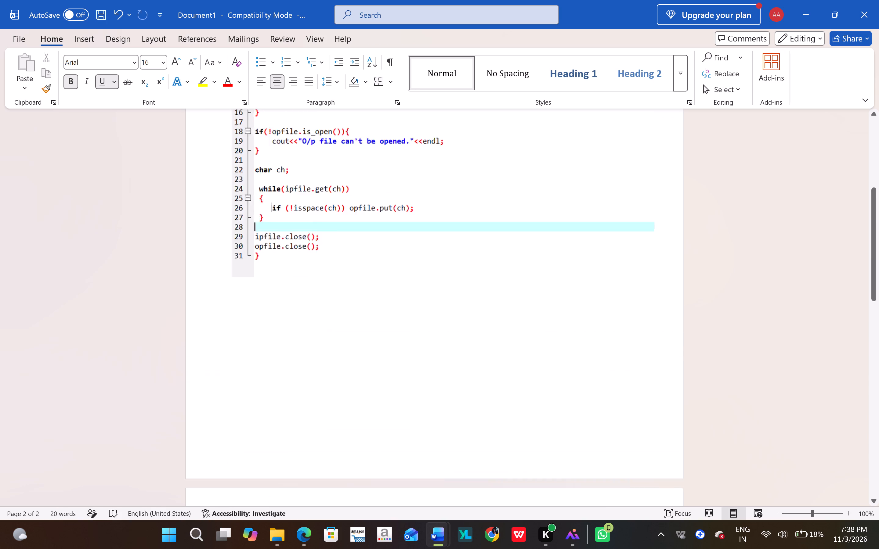
{"action": "scroll", "coordinate": [336, 281], "scroll_direction": "up", "scroll_amount": 11}
{"action": "scroll", "coordinate": [336, 281], "scroll_direction": "down", "scroll_amount": 2}
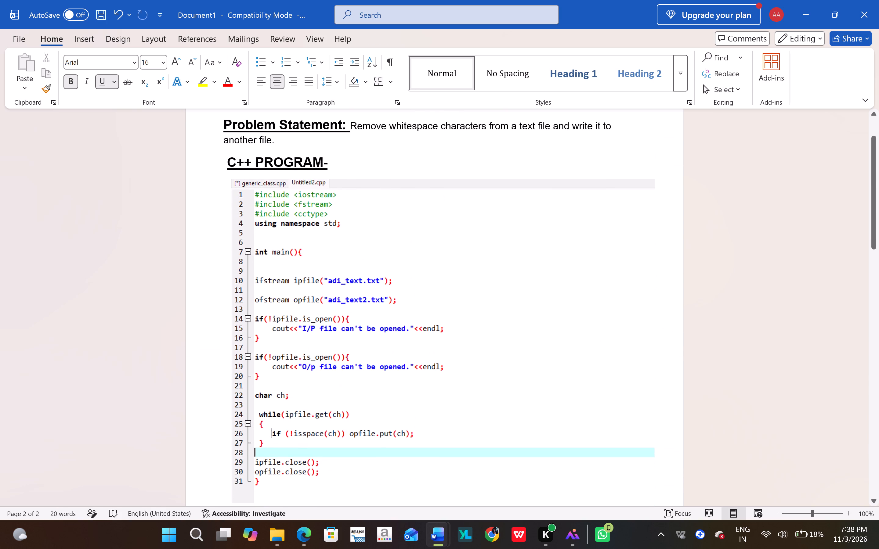
{"action": "scroll", "coordinate": [336, 281], "scroll_direction": "down", "scroll_amount": 12}
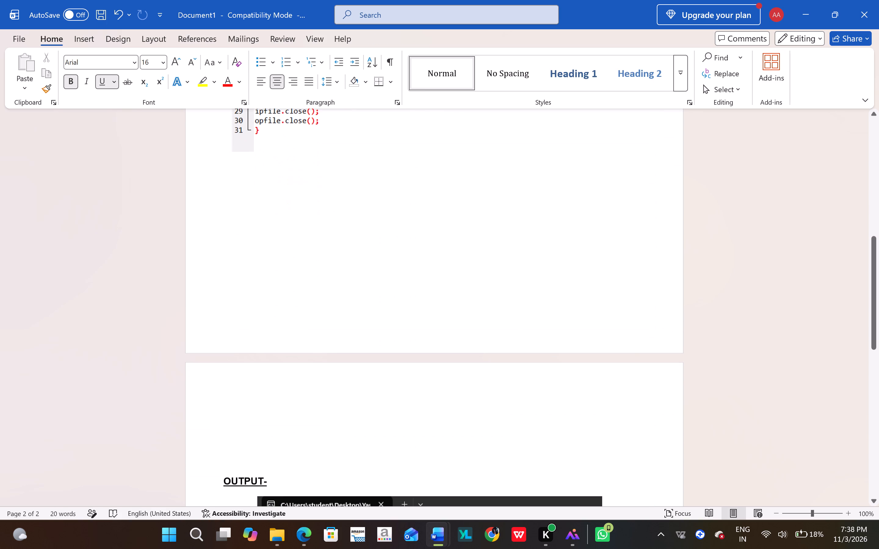
{"action": "left_click_drag", "start_coordinate": [234, 457], "coordinate": [224, 344]}
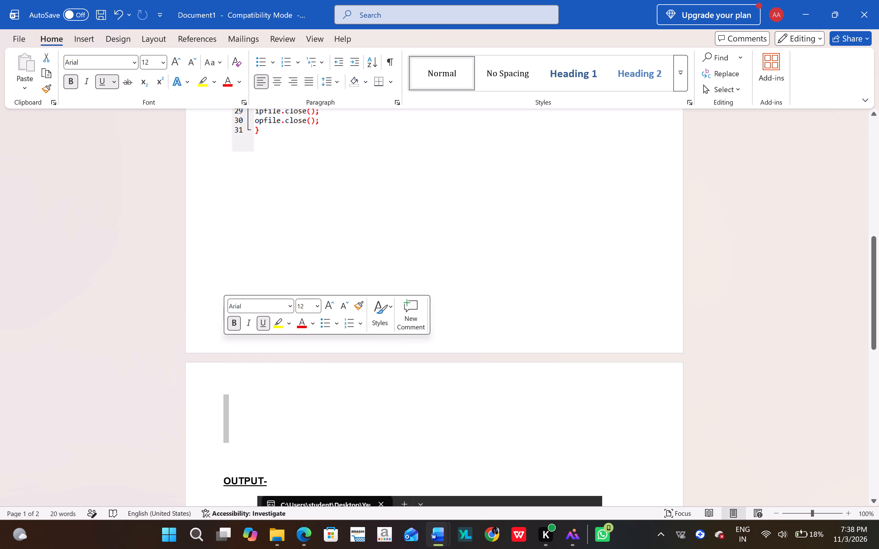
{"action": "key", "text": "BackSpace"}
{"action": "left_click", "coordinate": [226, 392]}
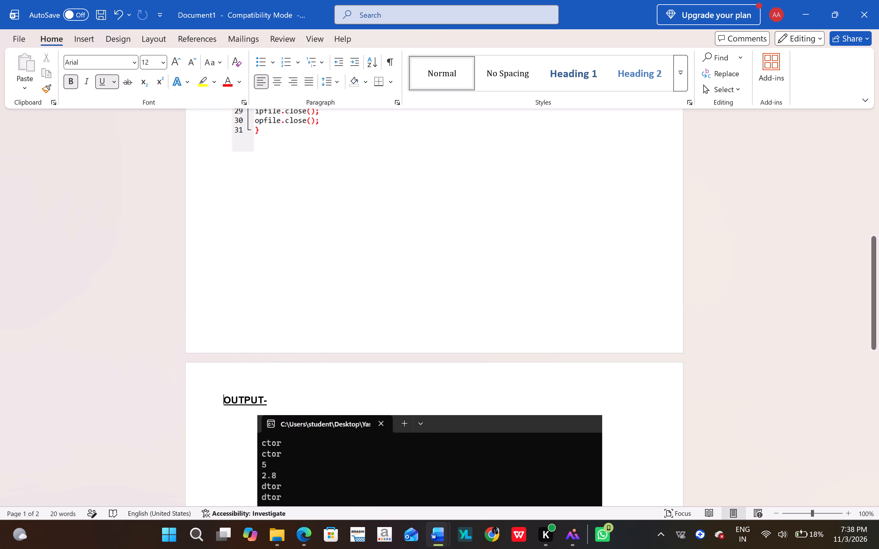
{"action": "key", "text": "BackSpace"}
{"action": "key", "text": "BackSpace"}
{"action": "key", "text": "BackSpace"}
{"action": "key", "text": "BackSpace"}
{"action": "key", "text": "BackSpace"}
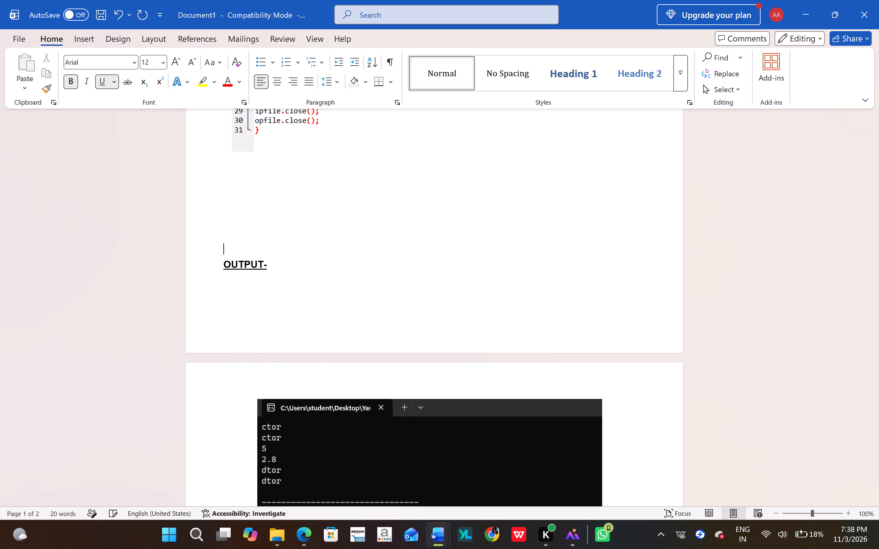
{"action": "key", "text": "BackSpace"}
{"action": "key", "text": "BackSpace"}
{"action": "key", "text": "BackSpace"}
{"action": "key", "text": "BackSpace"}
{"action": "key", "text": "BackSpace"}
{"action": "key", "text": "BackSpace"}
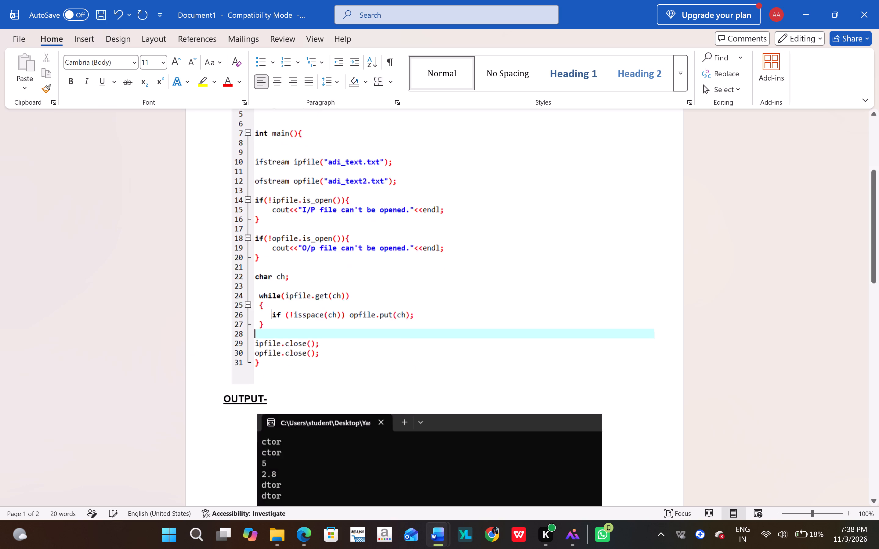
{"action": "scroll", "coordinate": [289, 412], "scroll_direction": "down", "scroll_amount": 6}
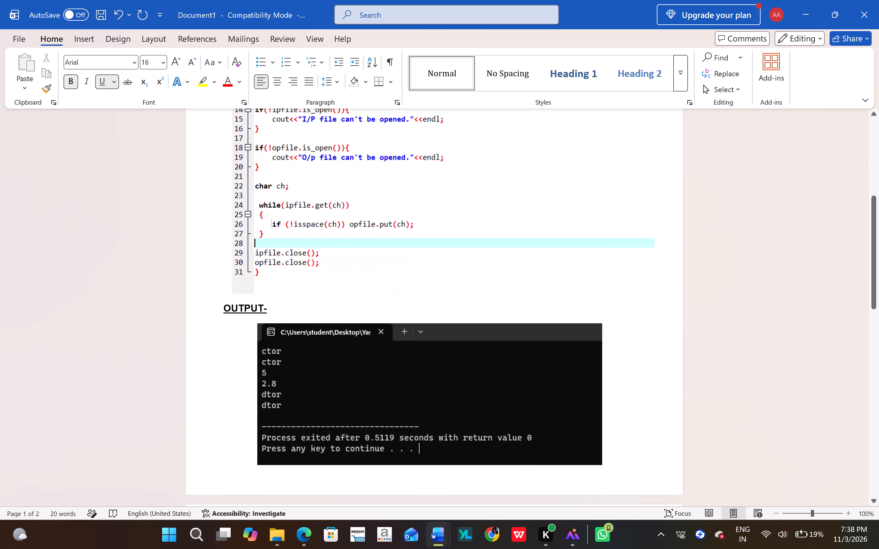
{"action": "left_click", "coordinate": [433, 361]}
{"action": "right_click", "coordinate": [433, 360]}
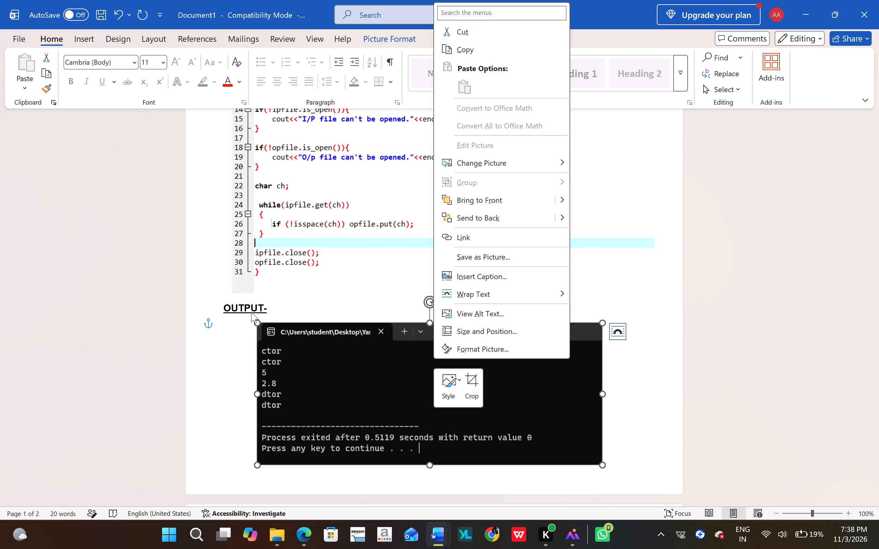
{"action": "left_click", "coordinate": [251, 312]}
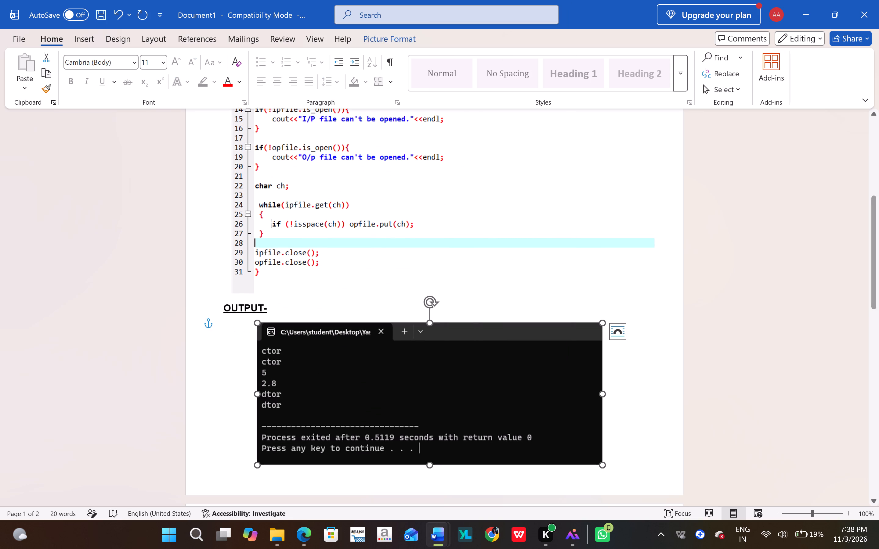
Change the OUTPUT- heading below the program picture to "ORIGINAL FILE -".
{"action": "left_click", "coordinate": [224, 306]}
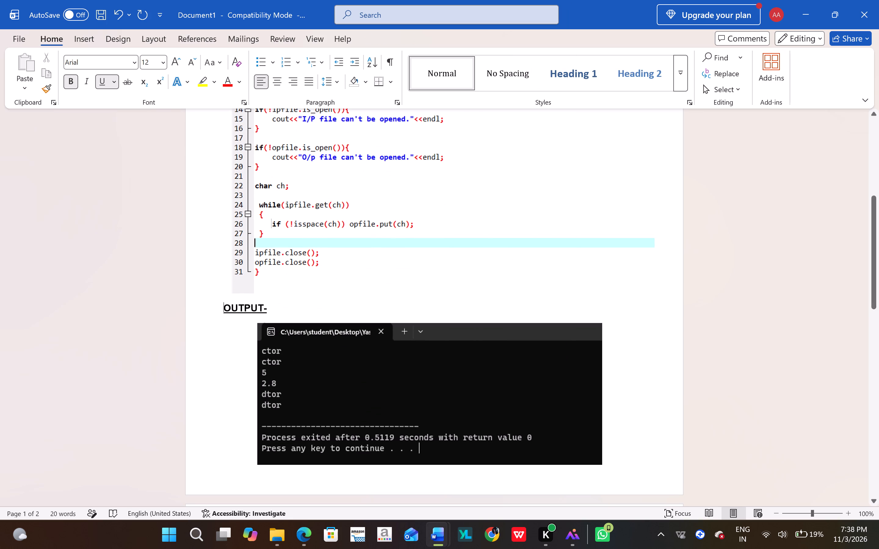
{"action": "type", "text": "FILE"}
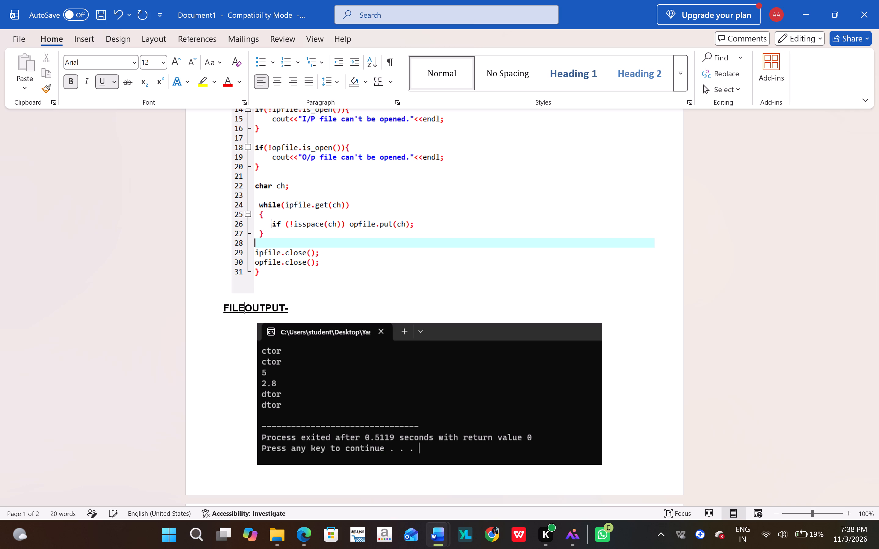
{"action": "key", "text": "space"}
{"action": "type", "text": "BEFORE"}
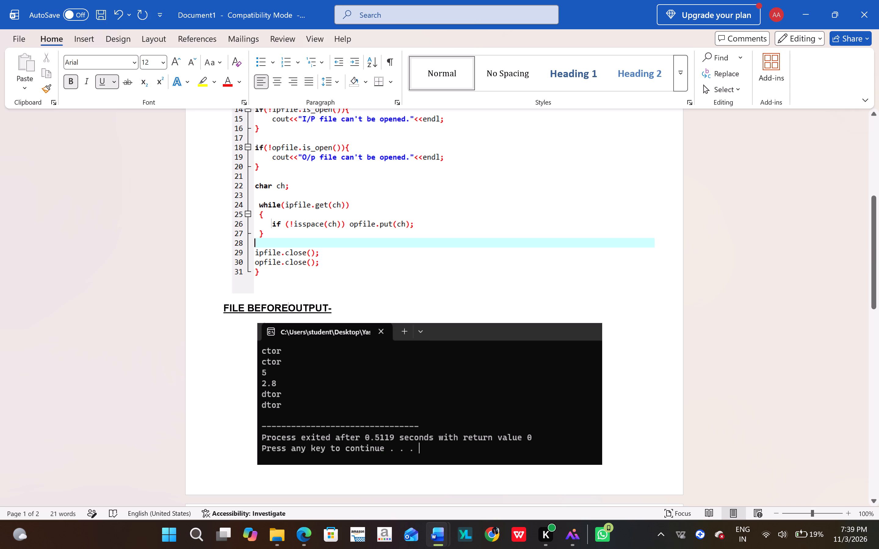
{"action": "left_click", "coordinate": [223, 303]}
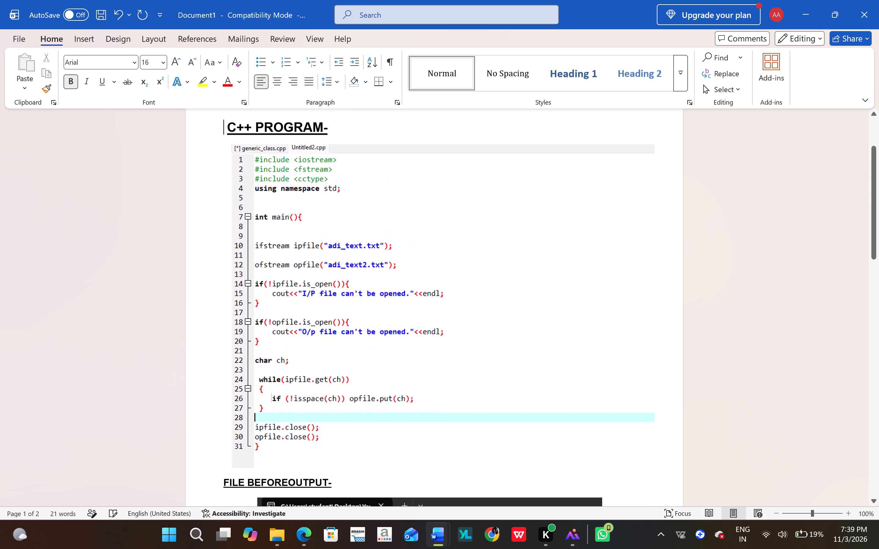
{"action": "left_click", "coordinate": [223, 478]}
{"action": "left_click", "coordinate": [225, 478]}
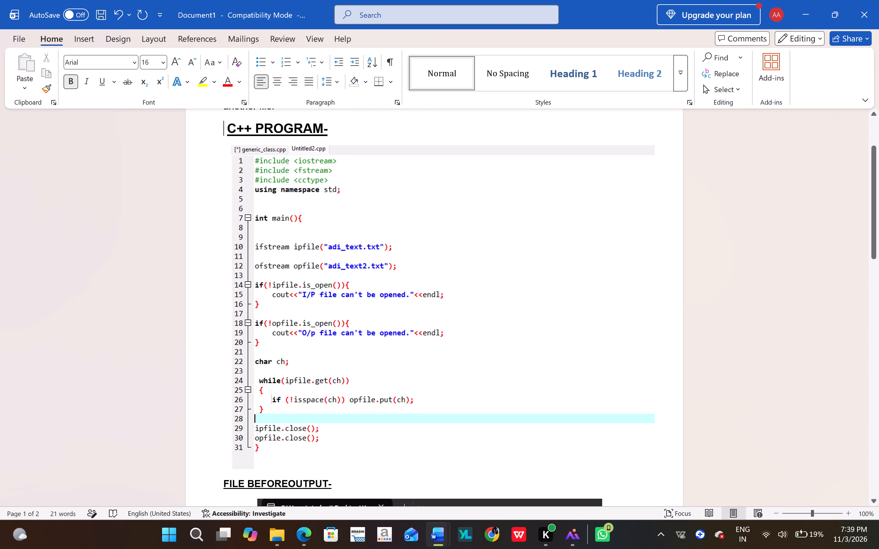
{"action": "left_click", "coordinate": [226, 478]}
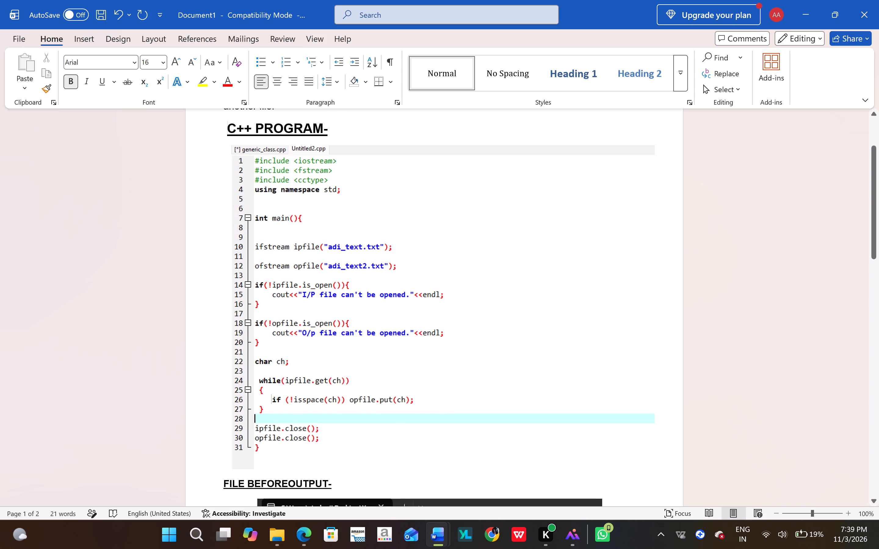
{"action": "left_click", "coordinate": [229, 479]}
{"action": "key", "text": "Left"}
{"action": "type", "text": "ORIGINAL"}
{"action": "key", "text": "space"}
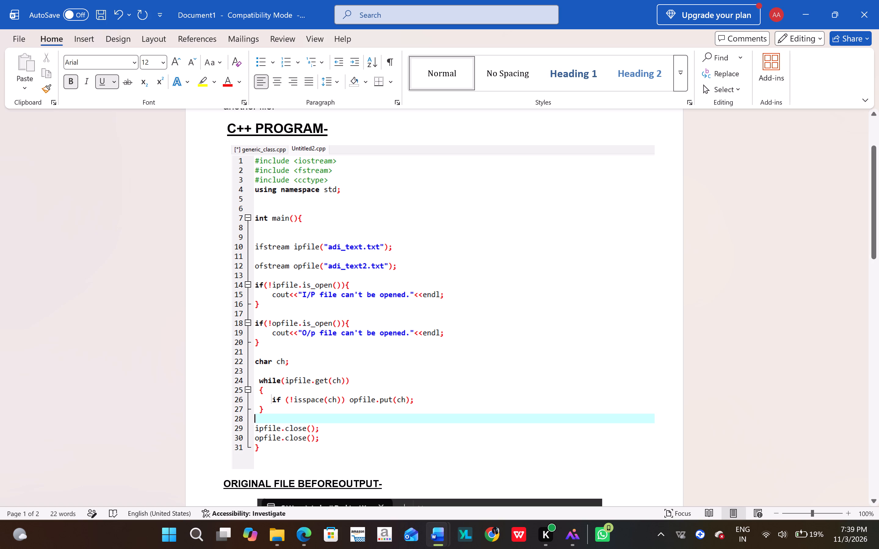
{"action": "left_click_drag", "start_coordinate": [378, 481], "coordinate": [306, 485]}
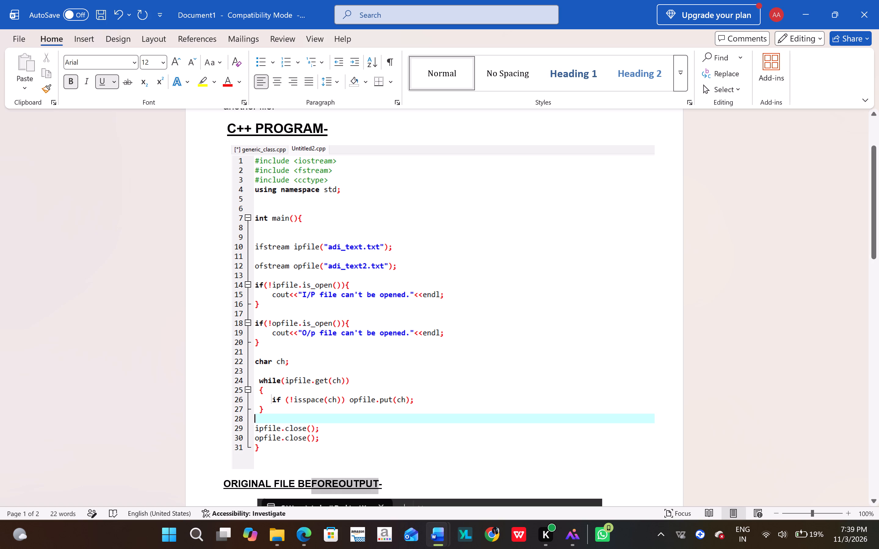
{"action": "left_click_drag", "start_coordinate": [306, 485], "coordinate": [295, 487]}
{"action": "key", "text": "BackSpace"}
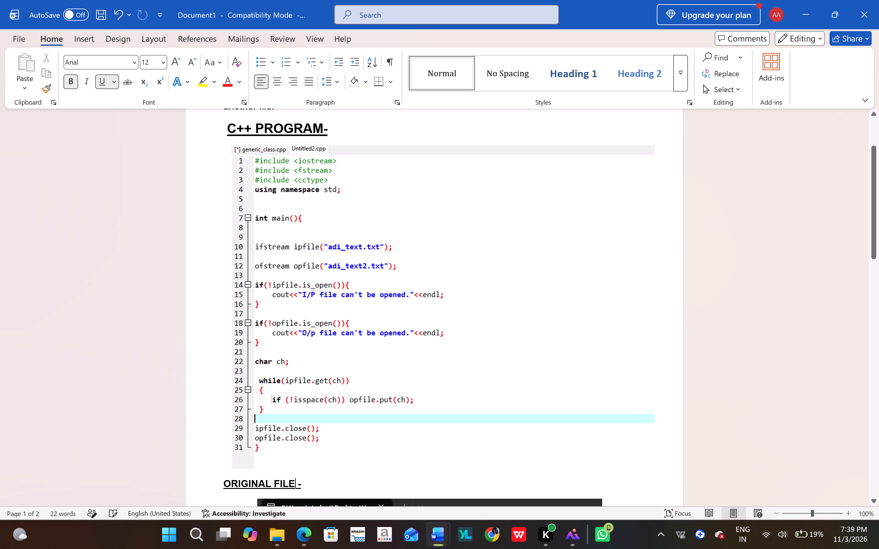
{"action": "left_click", "coordinate": [319, 482]}
{"action": "scroll", "coordinate": [319, 482], "scroll_direction": "down", "scroll_amount": 7}
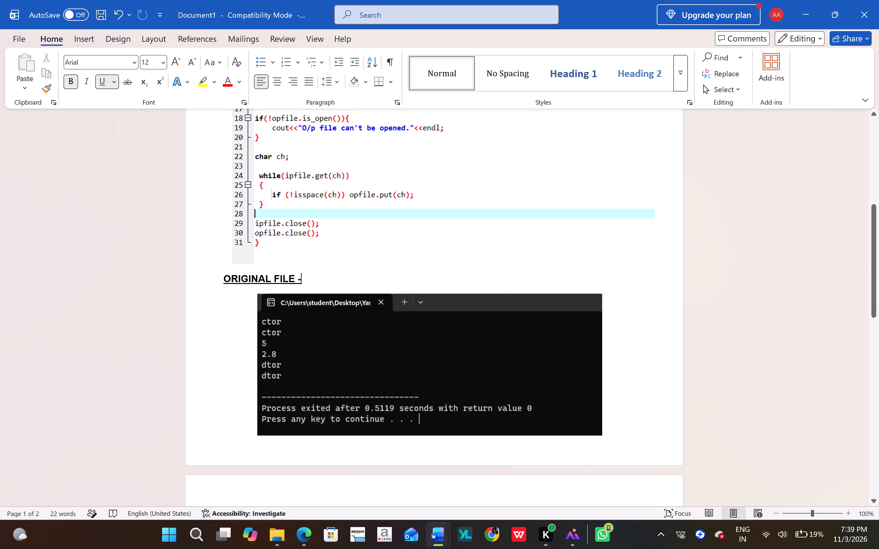
{"action": "right_click", "coordinate": [371, 318]}
{"action": "left_click", "coordinate": [443, 322]}
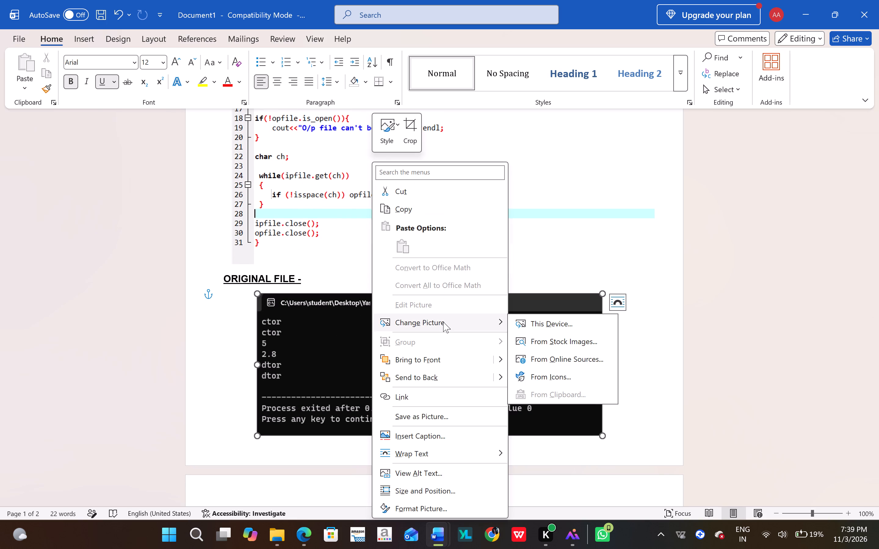
{"action": "left_click", "coordinate": [548, 322]}
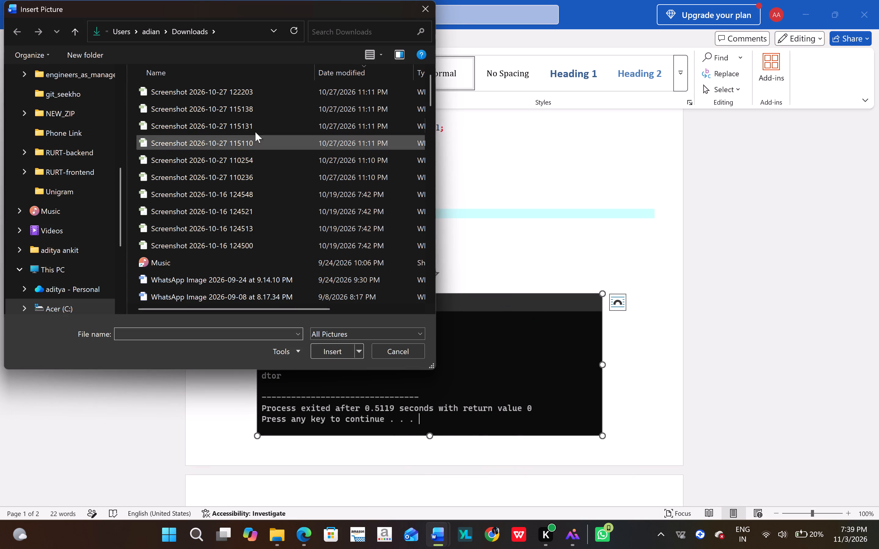
{"action": "scroll", "coordinate": [257, 214], "scroll_direction": "up", "scroll_amount": 3}
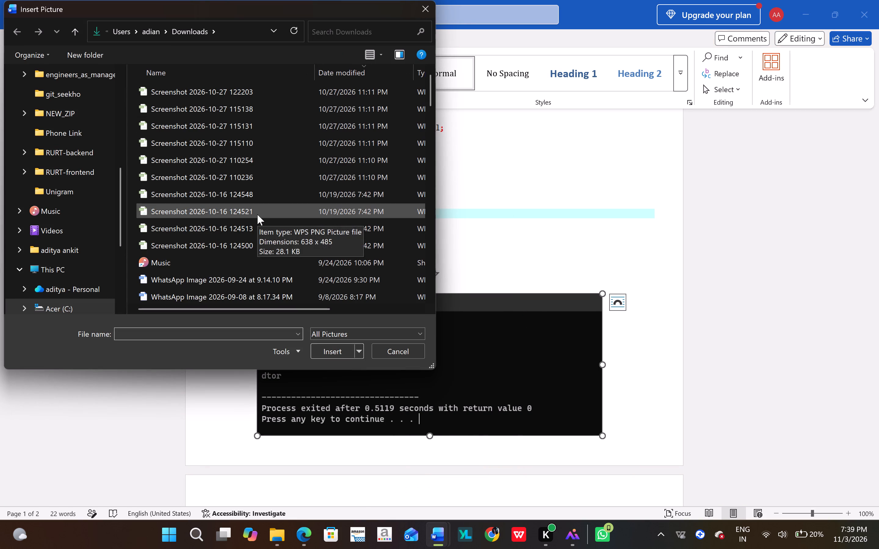
{"action": "scroll", "coordinate": [78, 166], "scroll_direction": "up", "scroll_amount": 4}
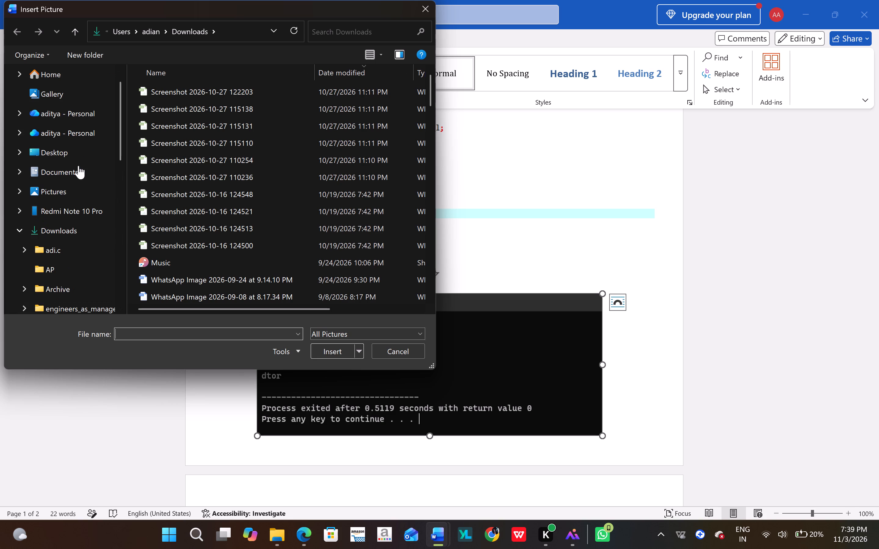
{"action": "left_click", "coordinate": [71, 223]}
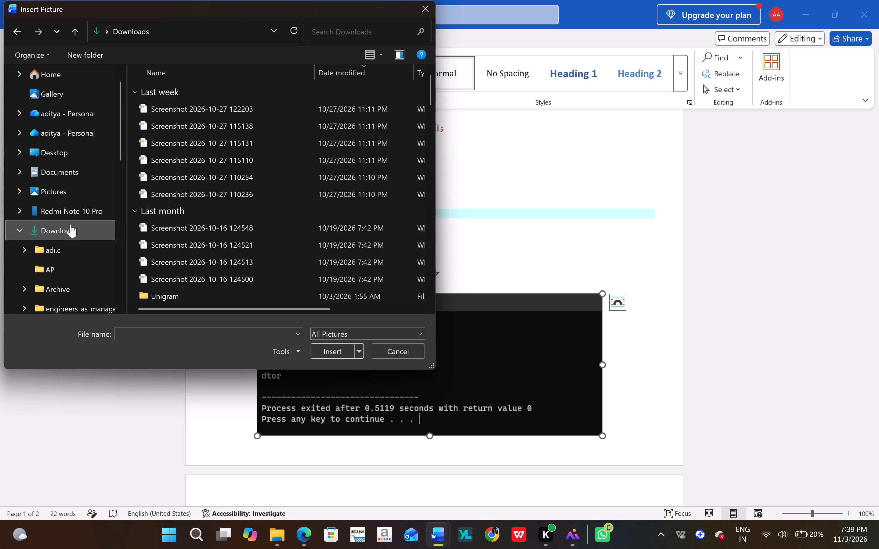
{"action": "double_click", "coordinate": [199, 138]}
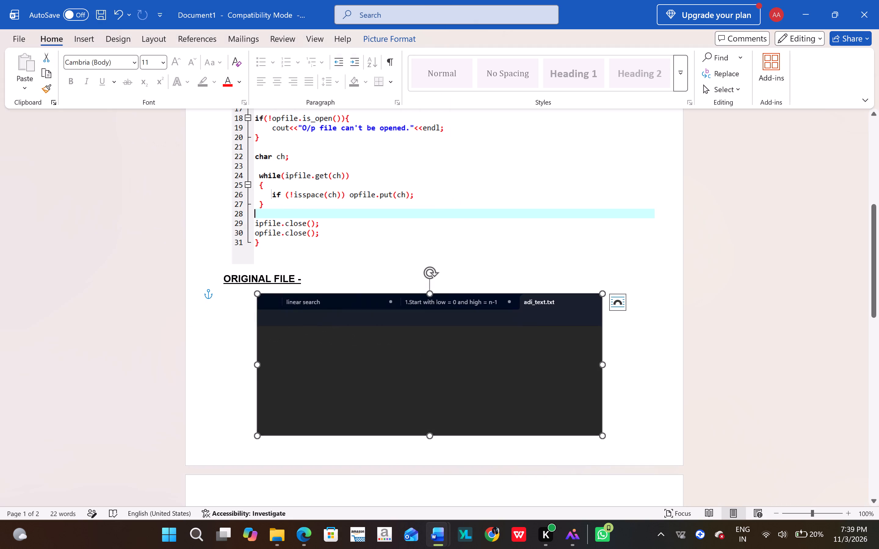
Crop the original-file picture to the text area, from the Untitled tab to the linear search tab, ending just below the "Thank You!!!" line.
{"action": "right_click", "coordinate": [396, 346]}
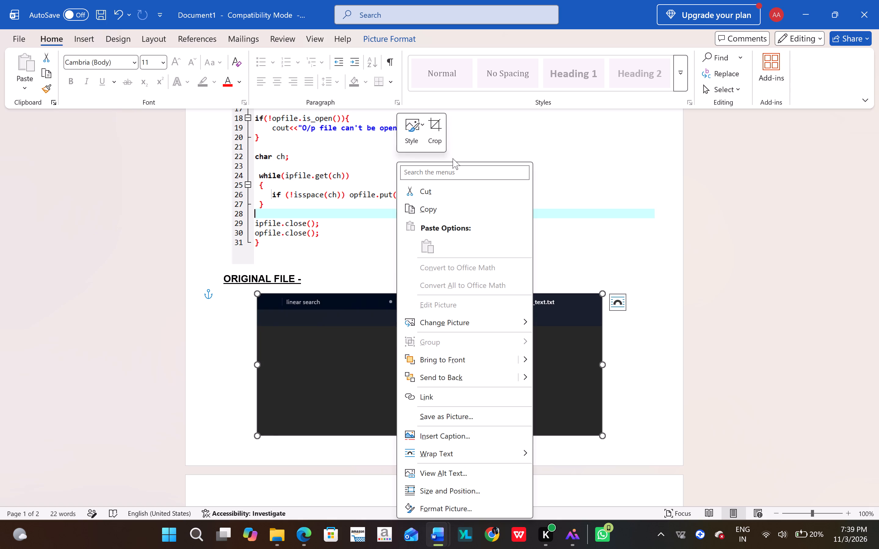
{"action": "left_click", "coordinate": [436, 138]}
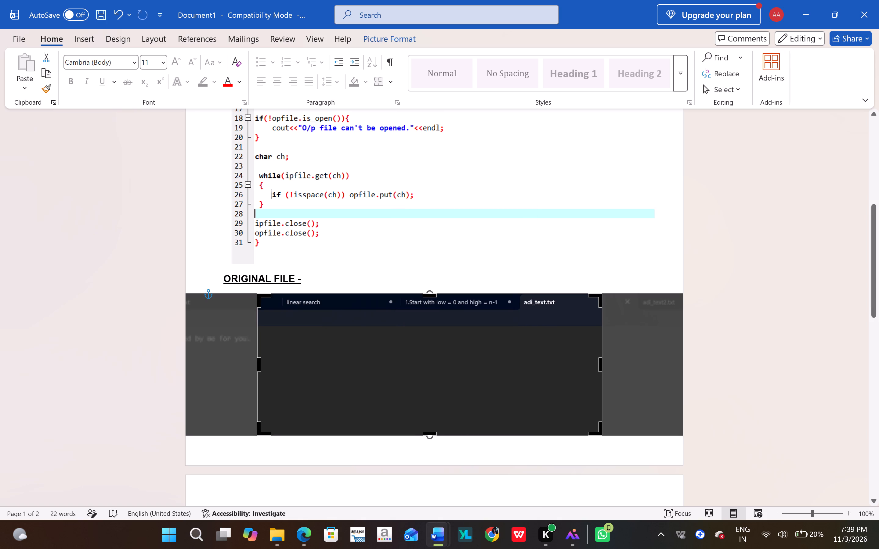
{"action": "left_click_drag", "start_coordinate": [601, 365], "coordinate": [543, 365]}
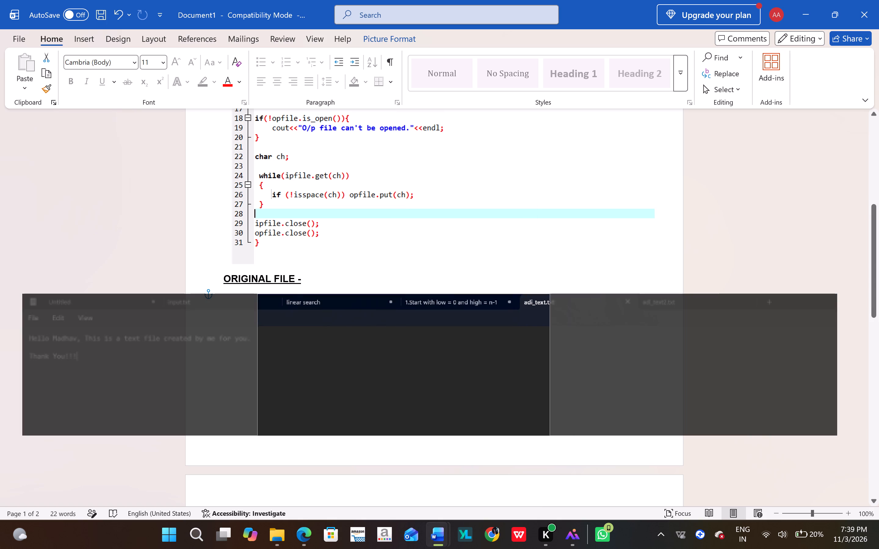
{"action": "left_click_drag", "start_coordinate": [543, 365], "coordinate": [412, 365]}
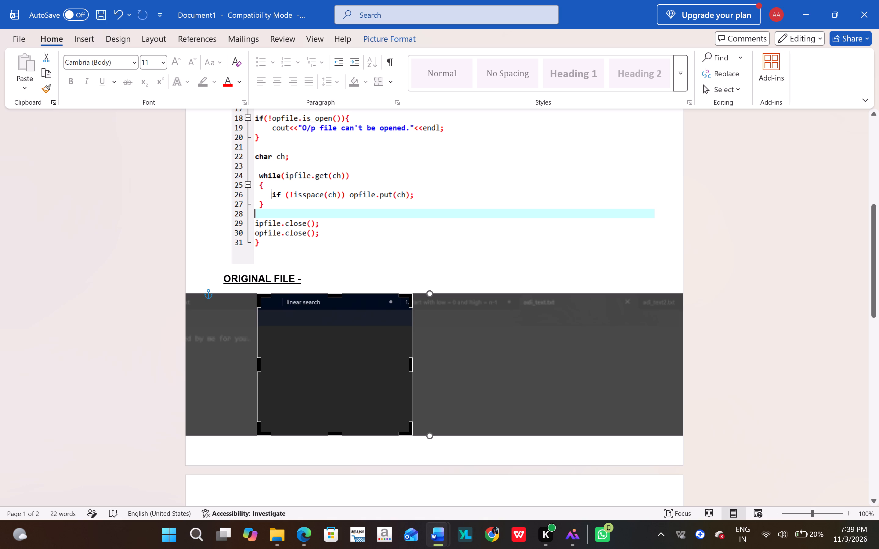
{"action": "left_click_drag", "start_coordinate": [257, 362], "coordinate": [0, 364]}
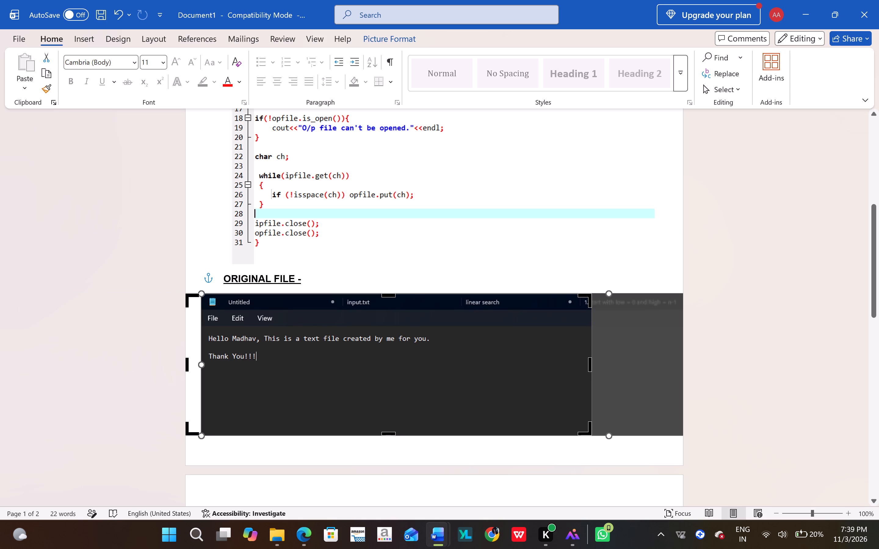
{"action": "left_click_drag", "start_coordinate": [389, 435], "coordinate": [376, 368]}
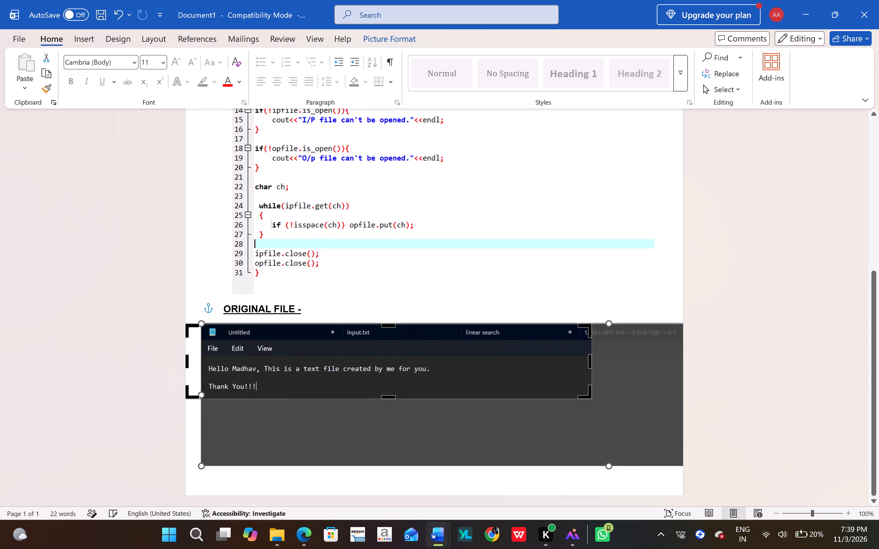
{"action": "left_click_drag", "start_coordinate": [186, 360], "coordinate": [203, 360]}
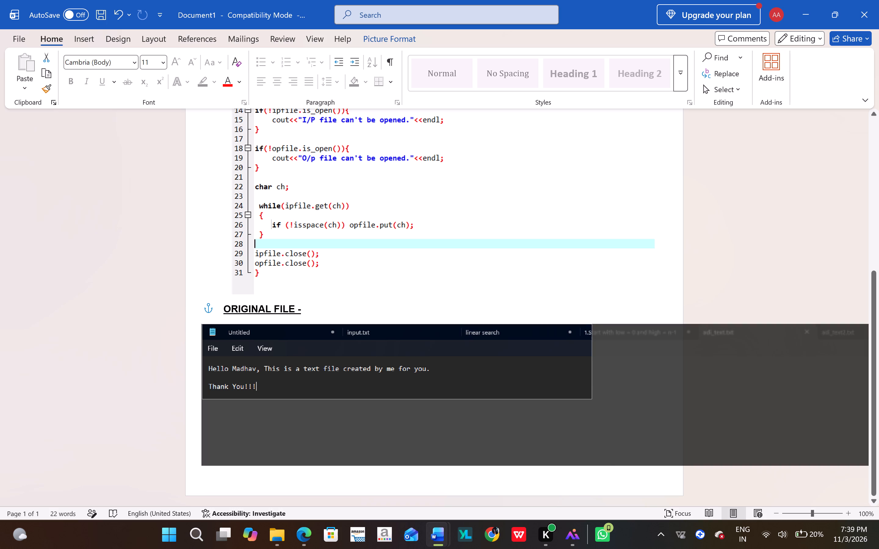
{"action": "left_click_drag", "start_coordinate": [203, 360], "coordinate": [203, 360]}
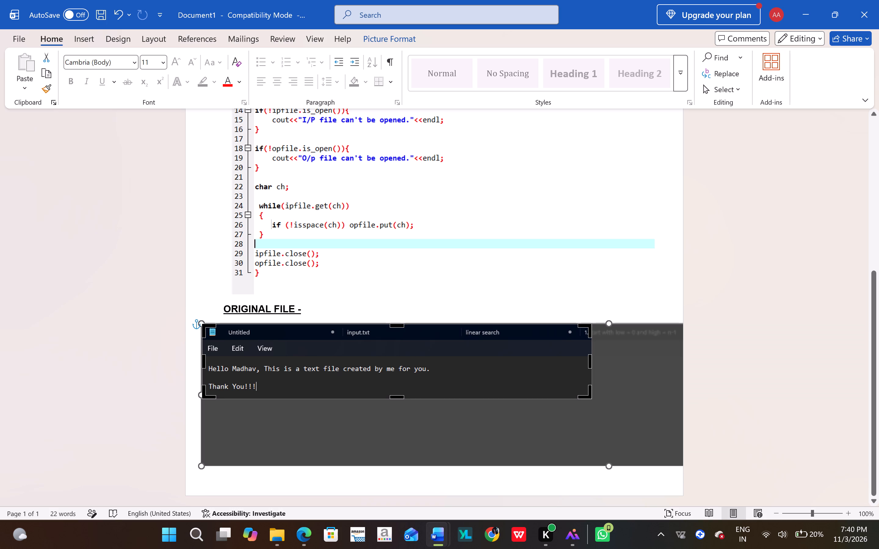
{"action": "left_click_drag", "start_coordinate": [589, 362], "coordinate": [568, 361]}
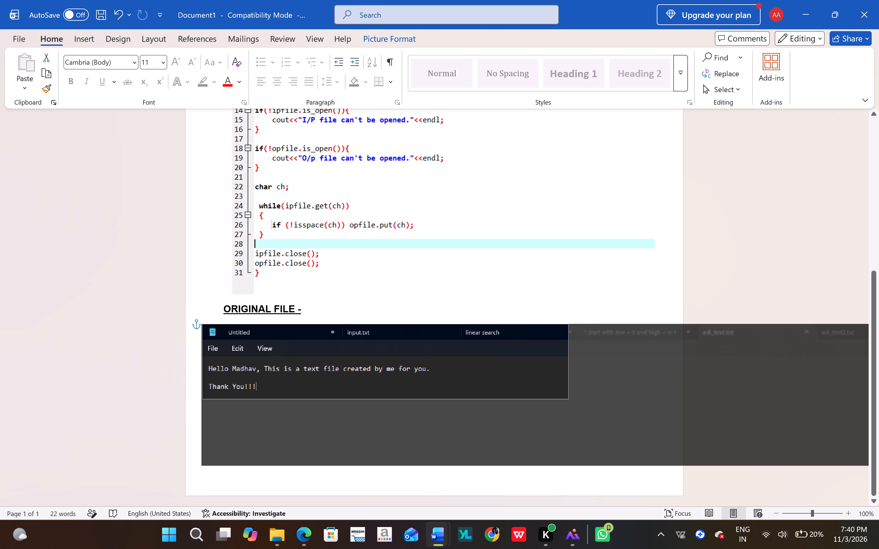
{"action": "left_click_drag", "start_coordinate": [568, 361], "coordinate": [564, 361]}
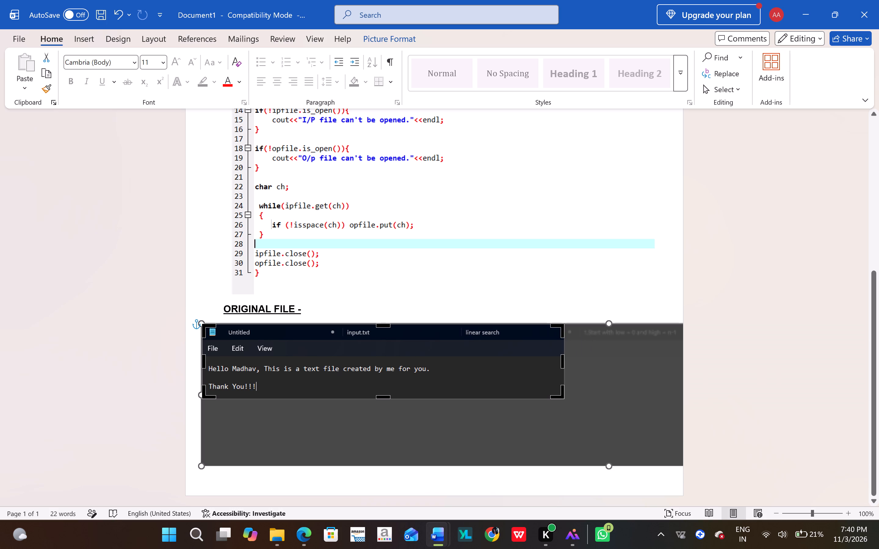
{"action": "left_click", "coordinate": [614, 287]}
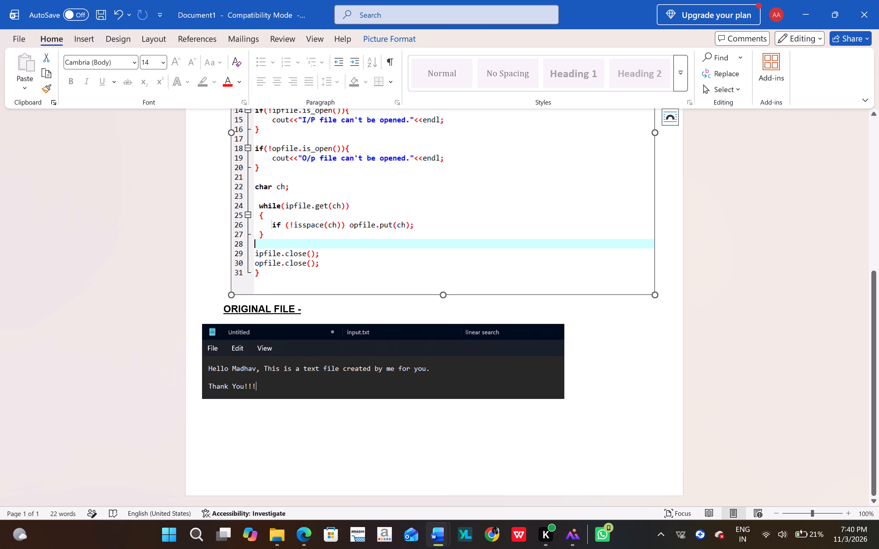
Move the cropped text-file picture to the right so it sits roughly centred on the page beneath the ORIGINAL FILE heading.
{"action": "left_click_drag", "start_coordinate": [385, 363], "coordinate": [435, 360]}
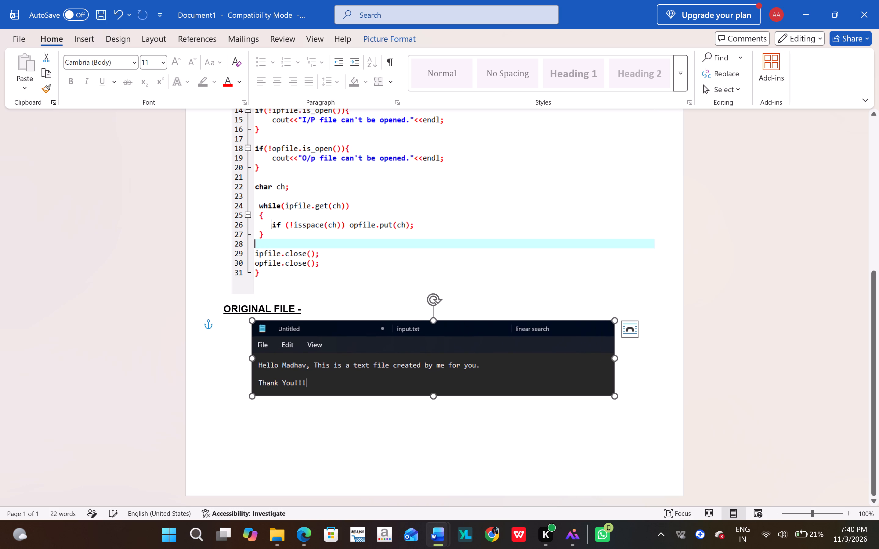
{"action": "left_click", "coordinate": [518, 411]}
Copy the ORIGINAL FILE heading to the line below the text-file picture and change the copy to "NEW FILE -".
{"action": "scroll", "coordinate": [436, 353], "scroll_direction": "up", "scroll_amount": 9}
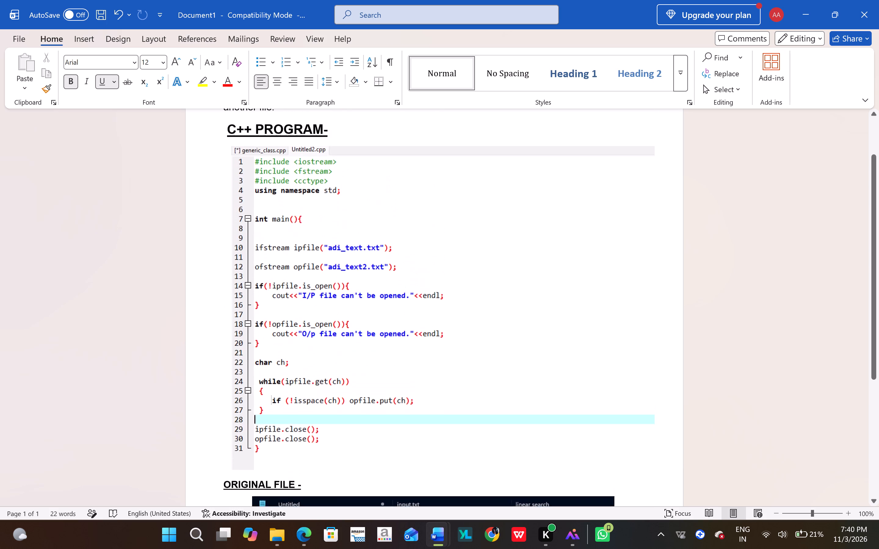
{"action": "scroll", "coordinate": [436, 352], "scroll_direction": "up", "scroll_amount": 2}
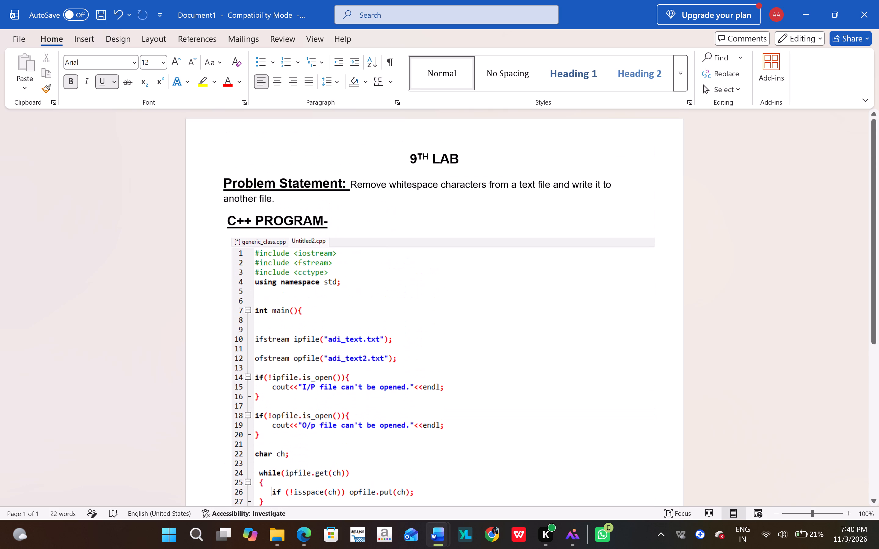
{"action": "scroll", "coordinate": [436, 352], "scroll_direction": "down", "scroll_amount": 3}
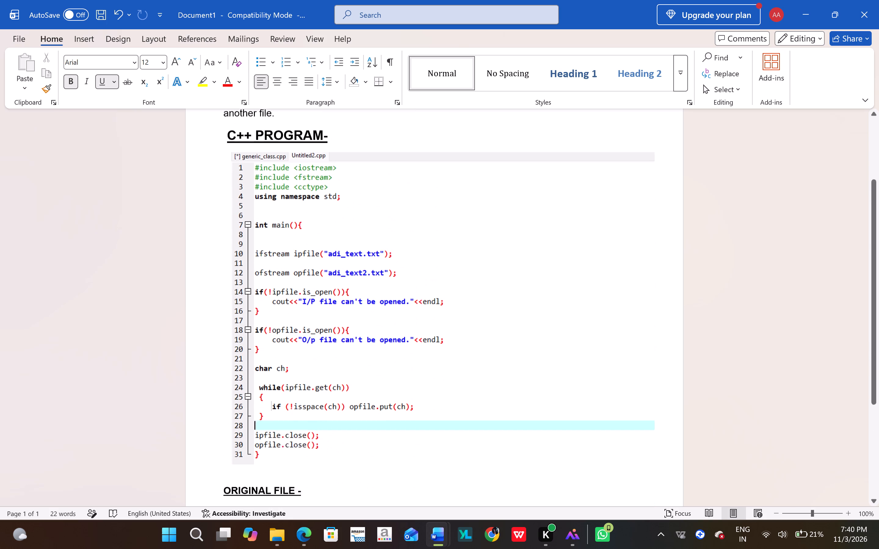
{"action": "scroll", "coordinate": [436, 352], "scroll_direction": "down", "scroll_amount": 8}
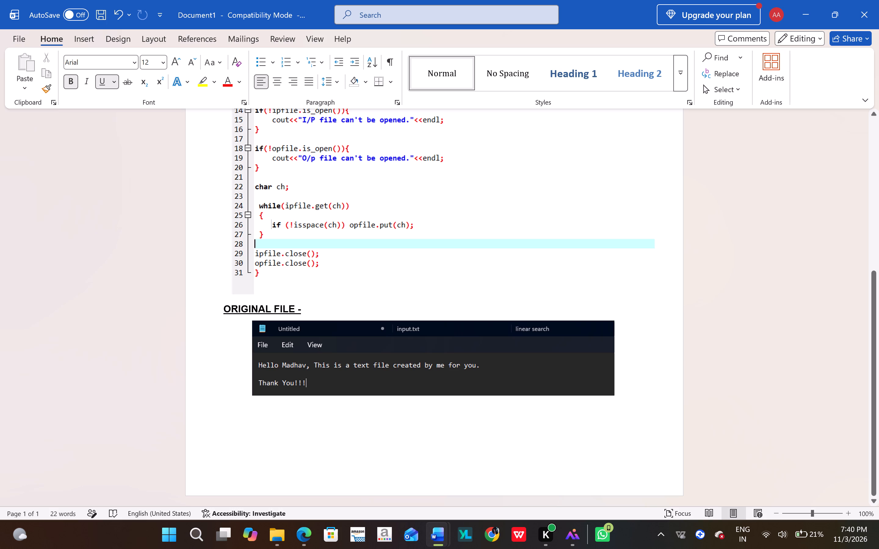
{"action": "left_click_drag", "start_coordinate": [303, 311], "coordinate": [285, 311]}
{"action": "left_click_drag", "start_coordinate": [285, 311], "coordinate": [228, 310]}
{"action": "key", "text": "ctrl+c"}
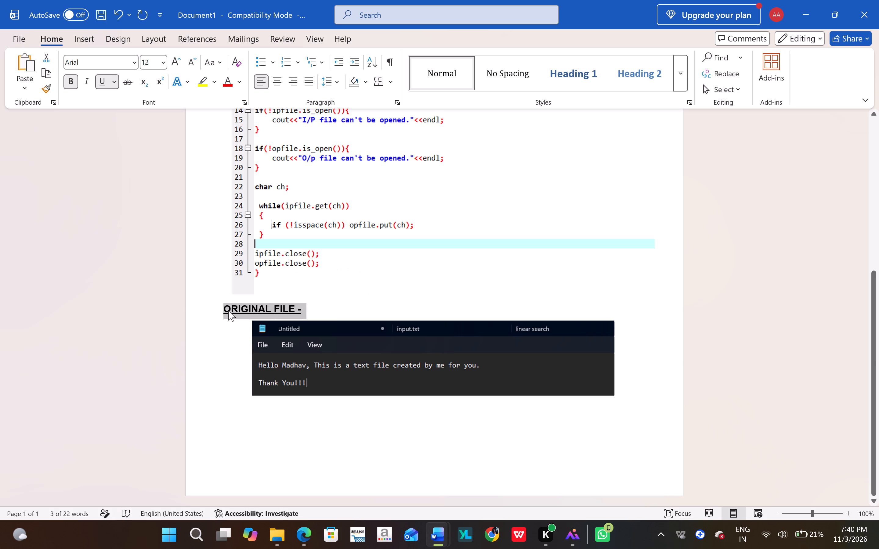
{"action": "left_click", "coordinate": [249, 404]}
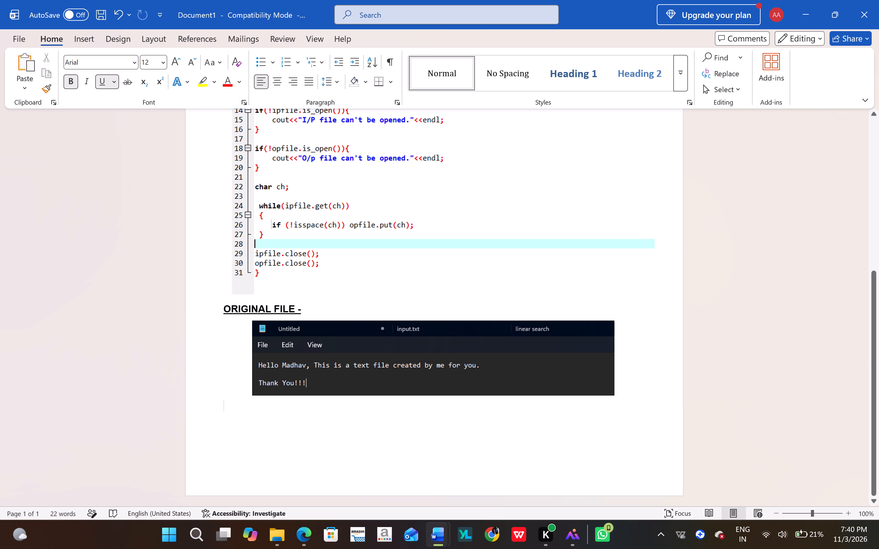
{"action": "key", "text": "ctrl+v"}
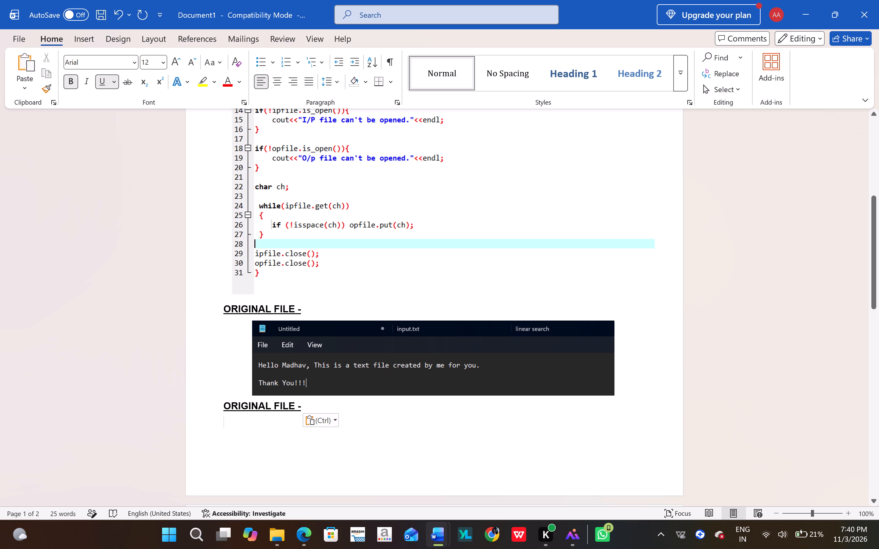
{"action": "left_click_drag", "start_coordinate": [272, 404], "coordinate": [223, 408]}
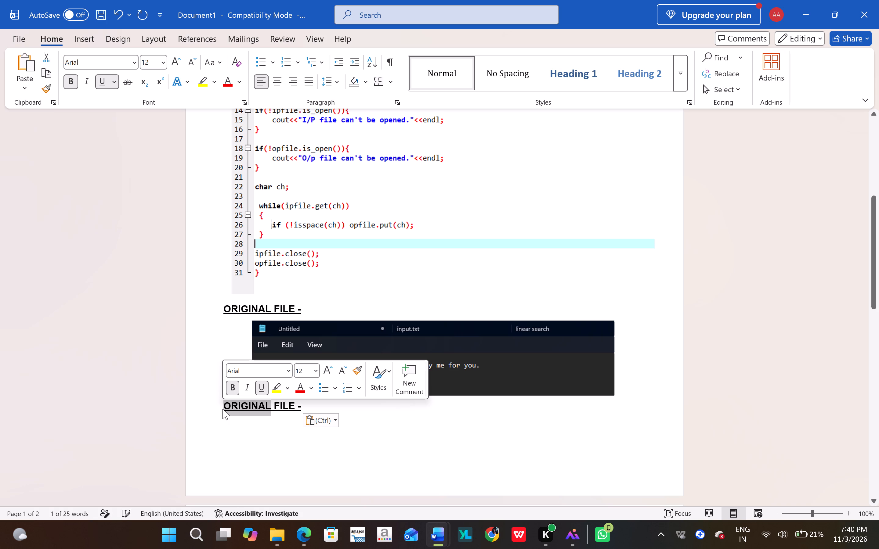
{"action": "type", "text": "NEW"}
{"action": "left_click", "coordinate": [252, 416]}
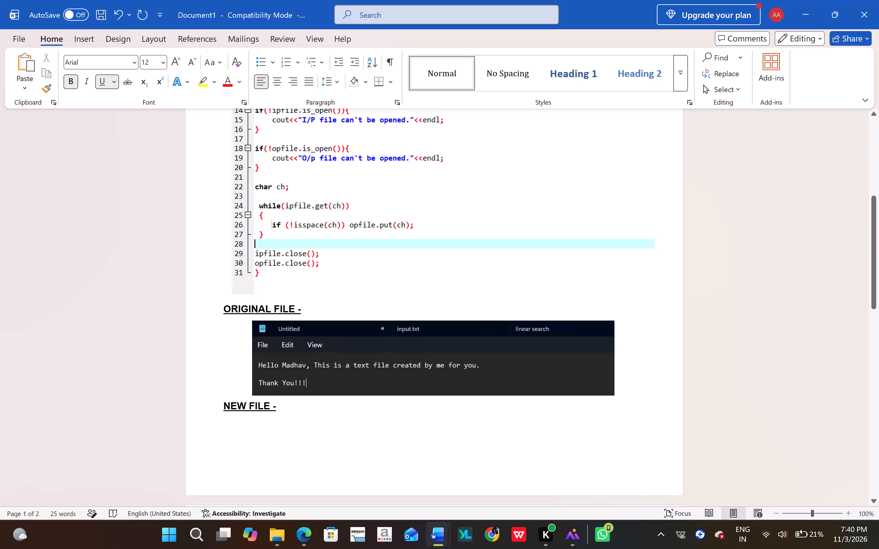
{"action": "left_click", "coordinate": [262, 431]}
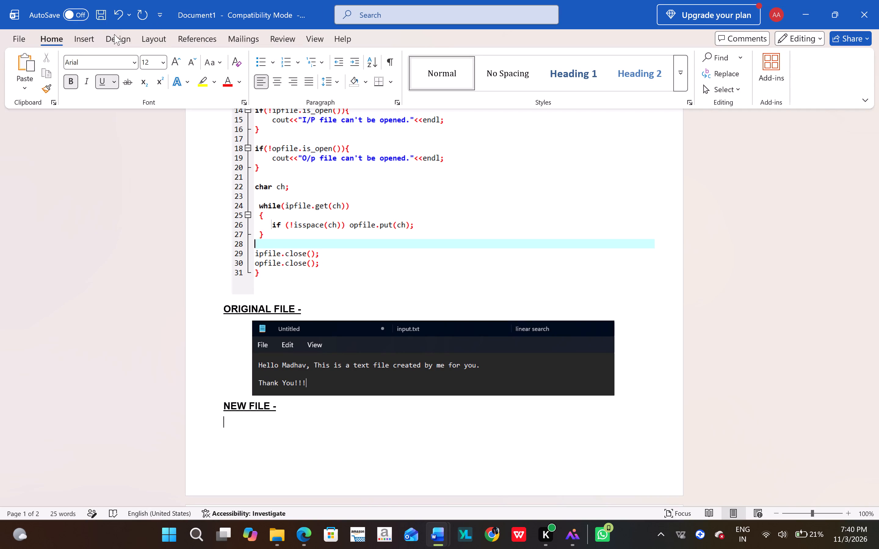
{"action": "left_click", "coordinate": [97, 34]}
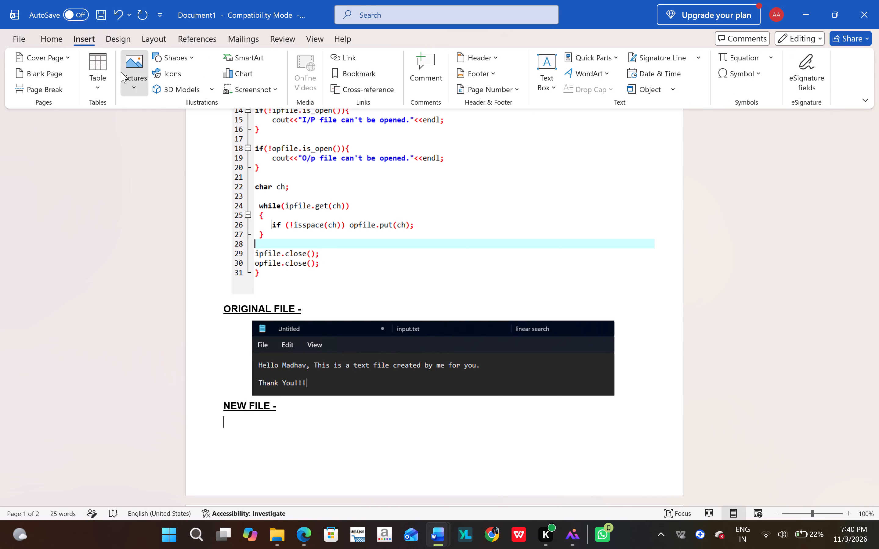
{"action": "left_click", "coordinate": [121, 72]}
{"action": "left_click", "coordinate": [165, 128]}
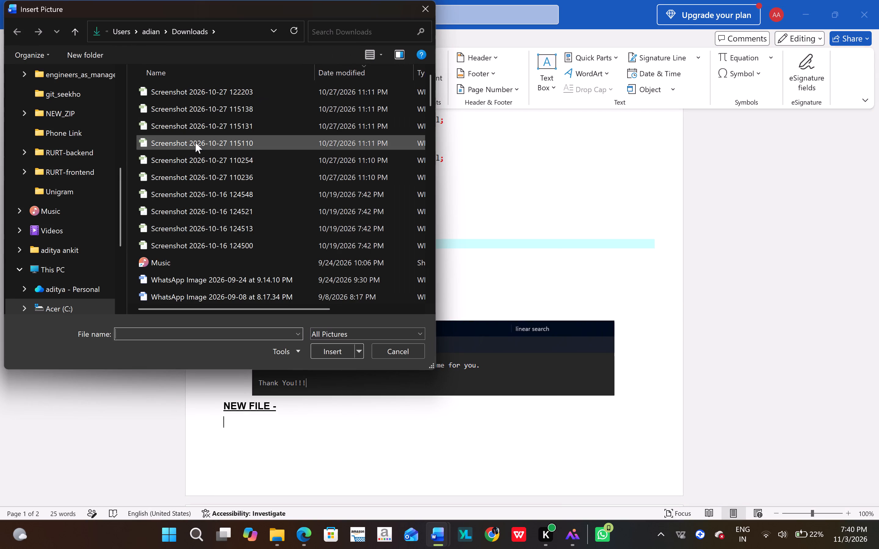
{"action": "scroll", "coordinate": [70, 217], "scroll_direction": "up", "scroll_amount": 2}
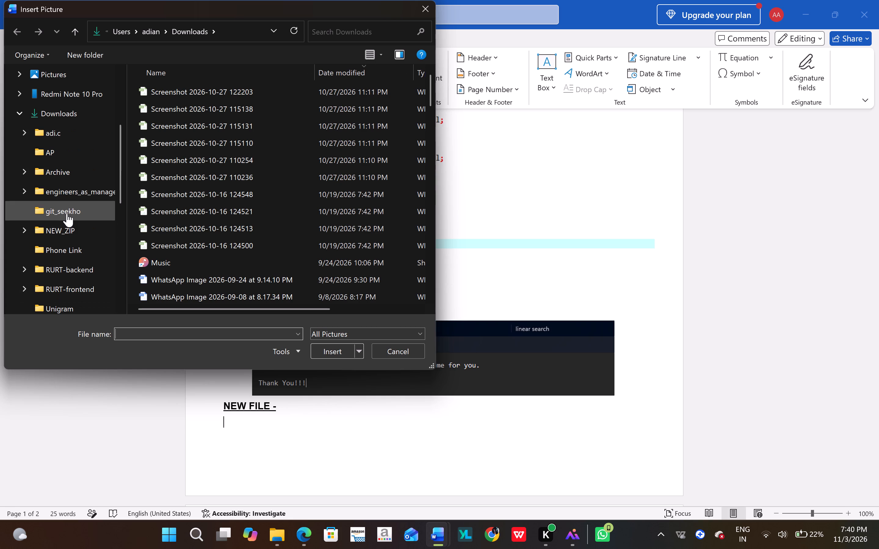
{"action": "left_click", "coordinate": [80, 113]}
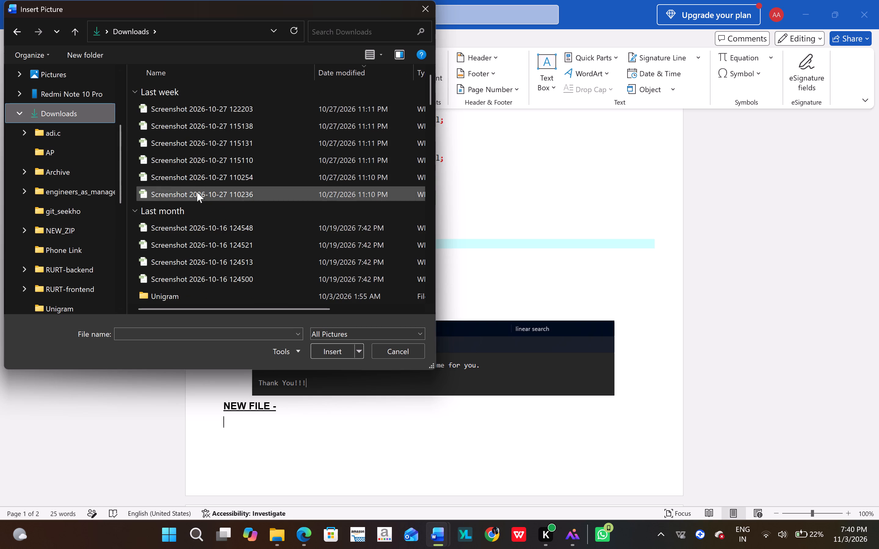
{"action": "double_click", "coordinate": [194, 127]}
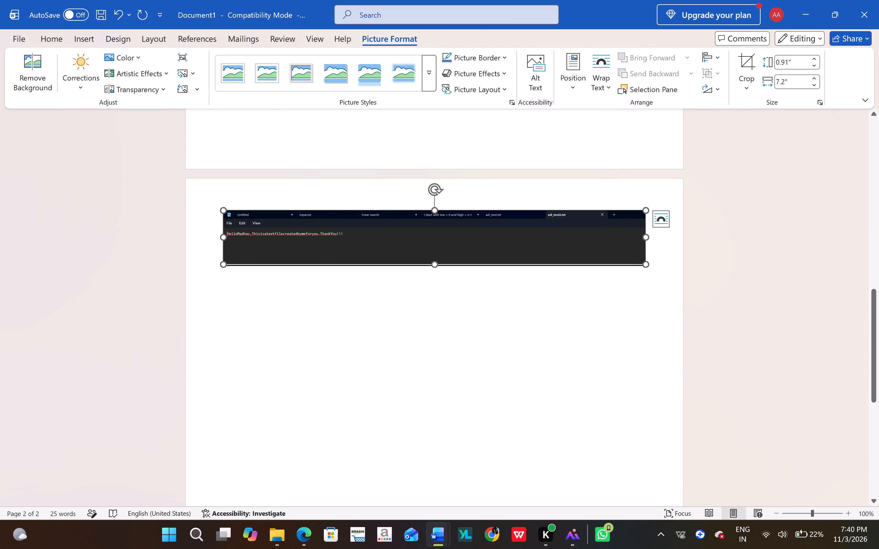
Crop the new-file picture horizontally to about 4.34" wide, ending just after the "1.Start with low = 0 and high = n-1" tab.
{"action": "right_click", "coordinate": [579, 233]}
{"action": "left_click", "coordinate": [620, 127]}
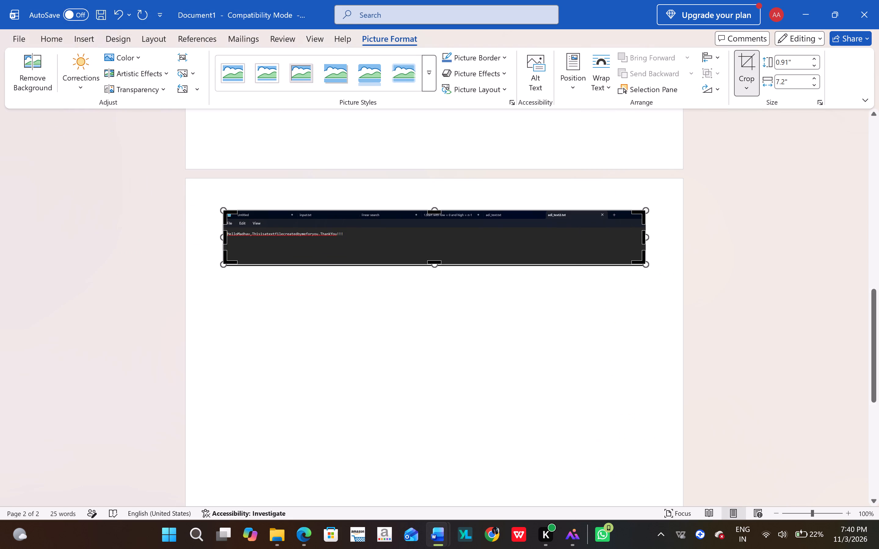
{"action": "left_click_drag", "start_coordinate": [643, 236], "coordinate": [555, 237]}
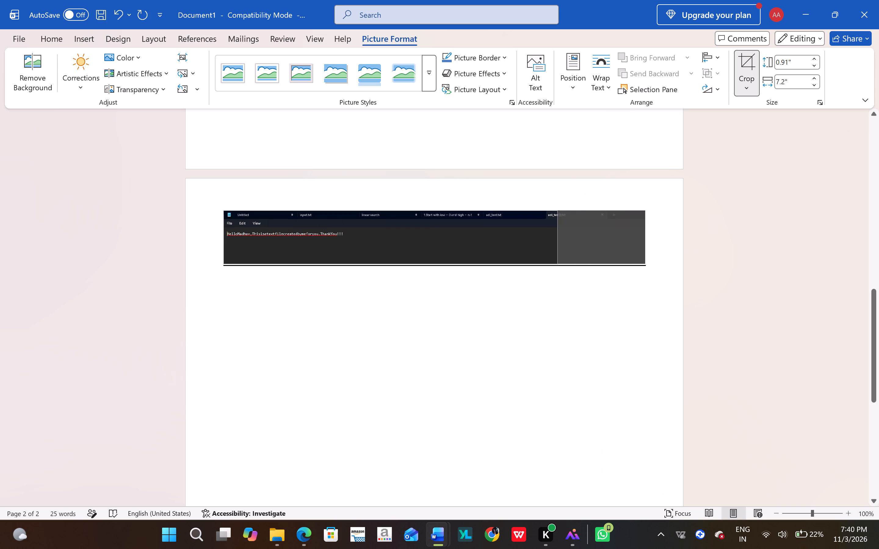
{"action": "left_click_drag", "start_coordinate": [555, 237], "coordinate": [662, 236]}
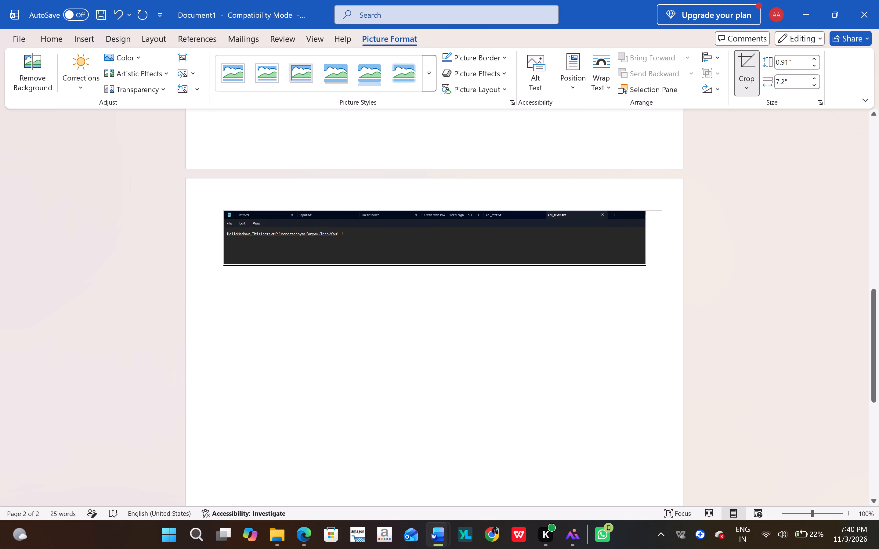
{"action": "left_click_drag", "start_coordinate": [662, 236], "coordinate": [417, 247]}
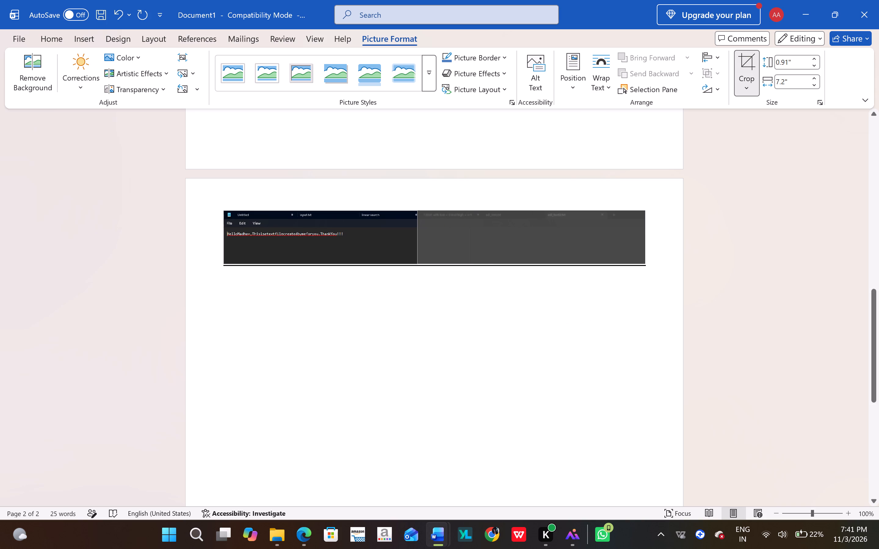
{"action": "left_click_drag", "start_coordinate": [417, 247], "coordinate": [477, 250]}
{"action": "left_click", "coordinate": [358, 283]}
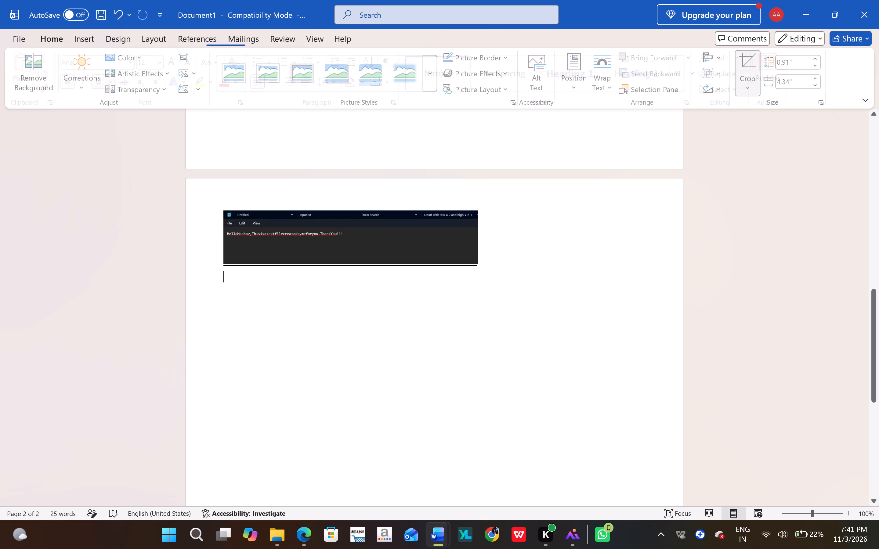
Stretch the cropped new-file picture to about 1.51" high and 5.6" wide.
{"action": "left_click", "coordinate": [350, 237]}
{"action": "left_click_drag", "start_coordinate": [351, 264], "coordinate": [354, 299]}
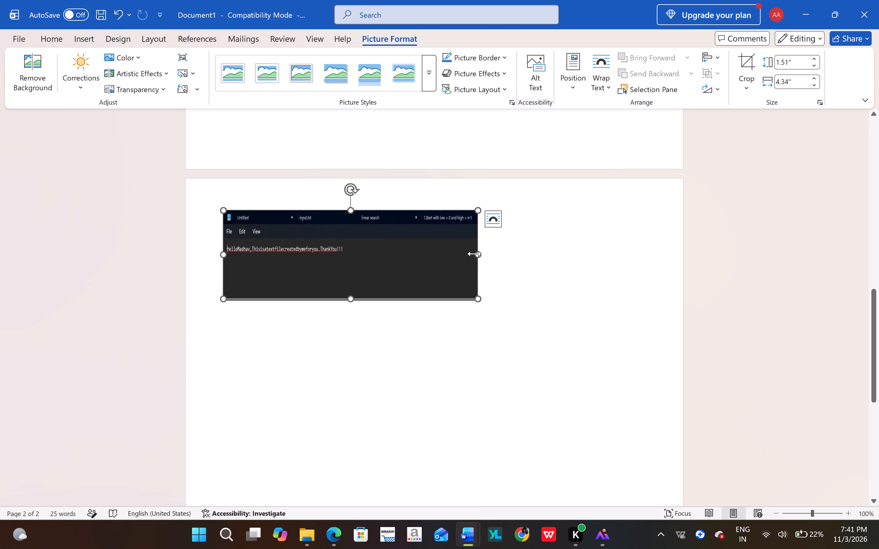
{"action": "left_click_drag", "start_coordinate": [475, 254], "coordinate": [550, 254]}
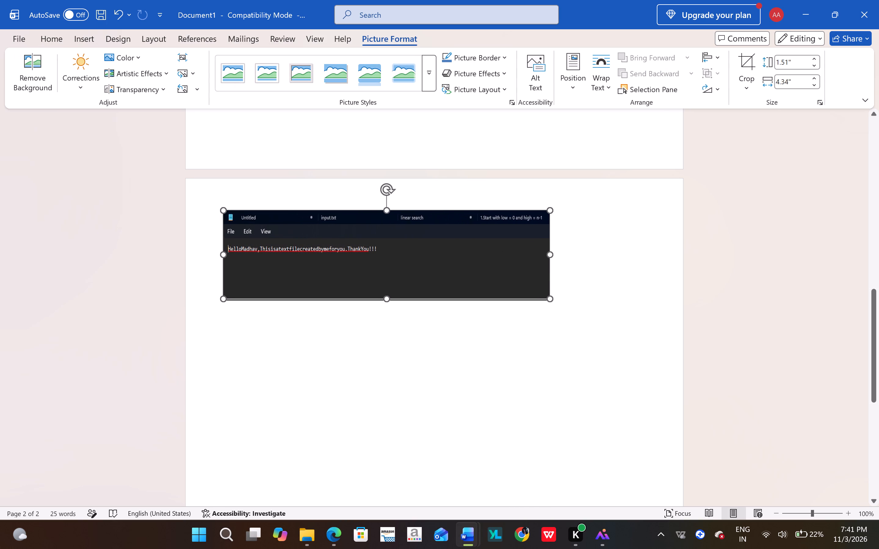
{"action": "left_click_drag", "start_coordinate": [550, 254], "coordinate": [552, 254]}
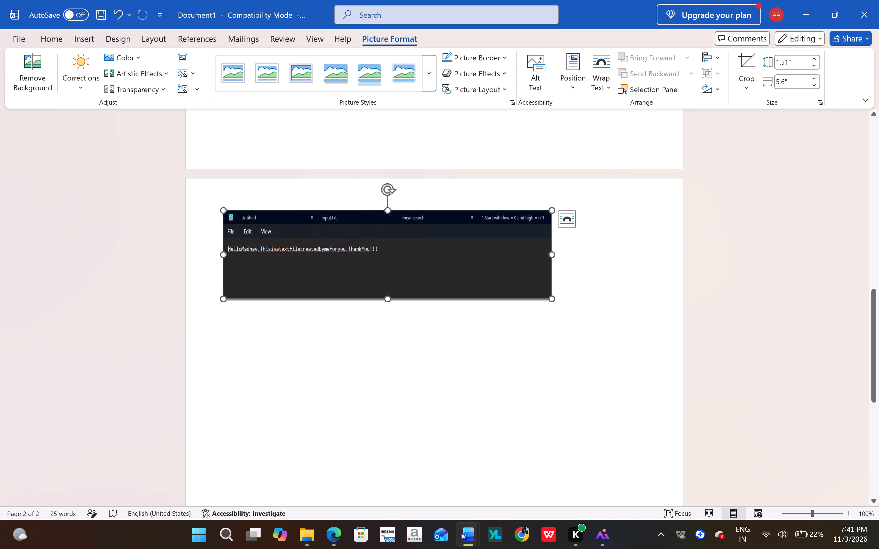
{"action": "left_click", "coordinate": [421, 335]}
Set the new-file picture's text wrapping to Tight and move it up to the first page, just below the original-file picture.
{"action": "scroll", "coordinate": [421, 332], "scroll_direction": "up", "scroll_amount": 4}
{"action": "left_click_drag", "start_coordinate": [390, 379], "coordinate": [390, 375]}
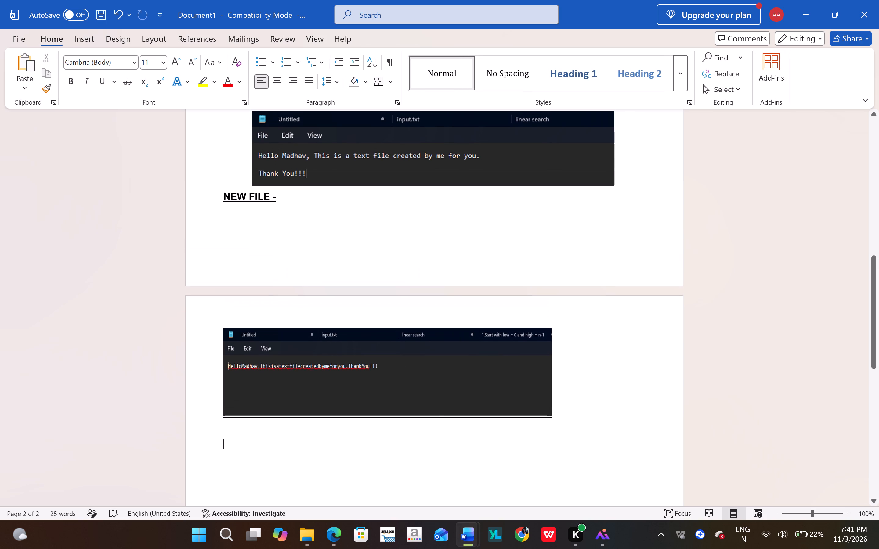
{"action": "left_click_drag", "start_coordinate": [390, 375], "coordinate": [417, 339]}
{"action": "right_click", "coordinate": [418, 369]}
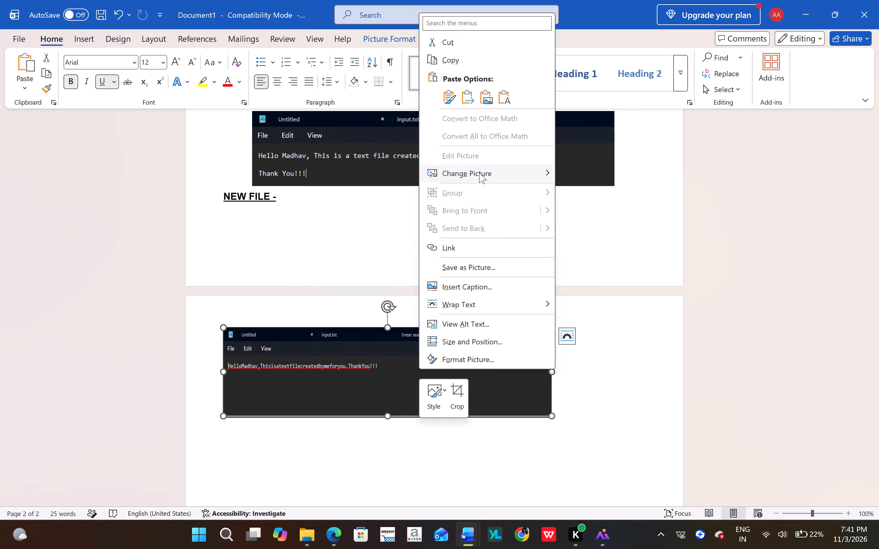
{"action": "left_click", "coordinate": [574, 333]}
{"action": "left_click", "coordinate": [623, 414]}
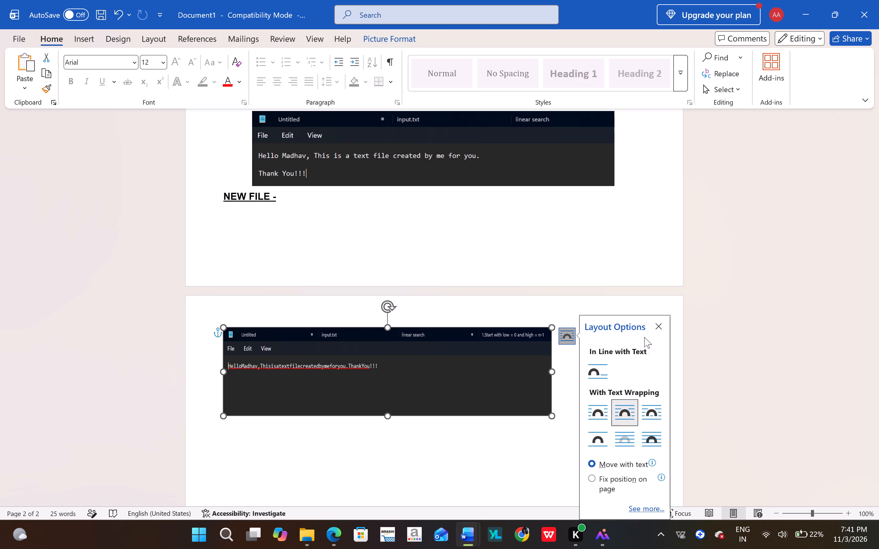
{"action": "left_click", "coordinate": [656, 323]}
{"action": "left_click_drag", "start_coordinate": [370, 372], "coordinate": [393, 244]}
{"action": "scroll", "coordinate": [394, 350], "scroll_direction": "up", "scroll_amount": 6}
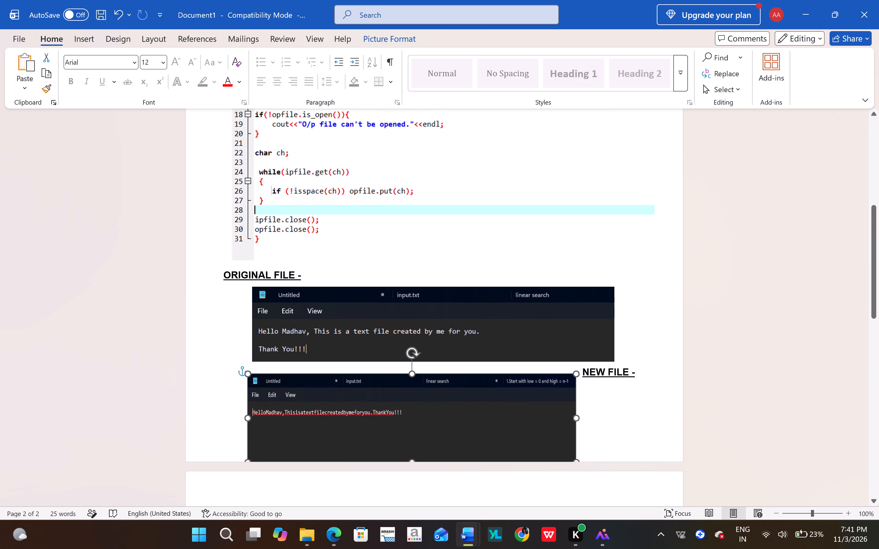
Change the problem statement to read "Remove whitespaces from a text file and write it to another file.".
{"action": "scroll", "coordinate": [394, 350], "scroll_direction": "up", "scroll_amount": 11}
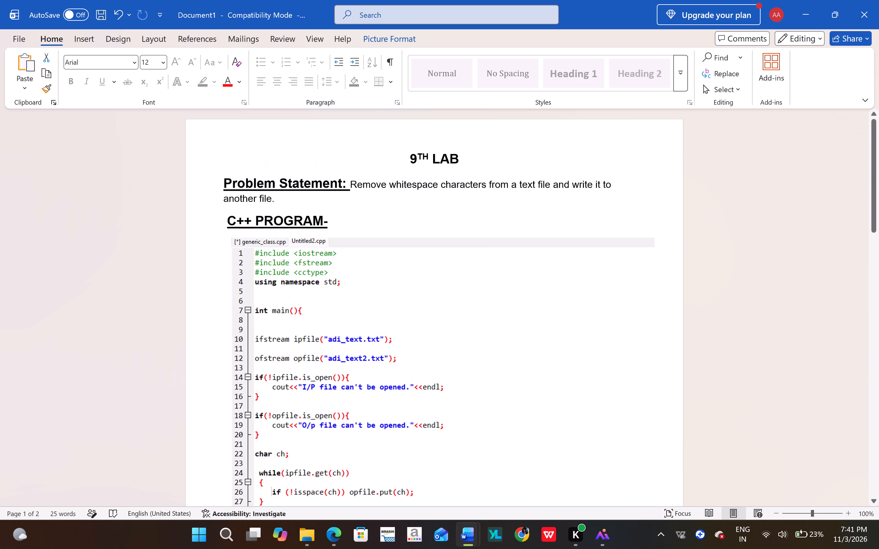
{"action": "left_click", "coordinate": [408, 131]}
{"action": "scroll", "coordinate": [392, 215], "scroll_direction": "up", "scroll_amount": 2}
{"action": "scroll", "coordinate": [392, 215], "scroll_direction": "down", "scroll_amount": 2}
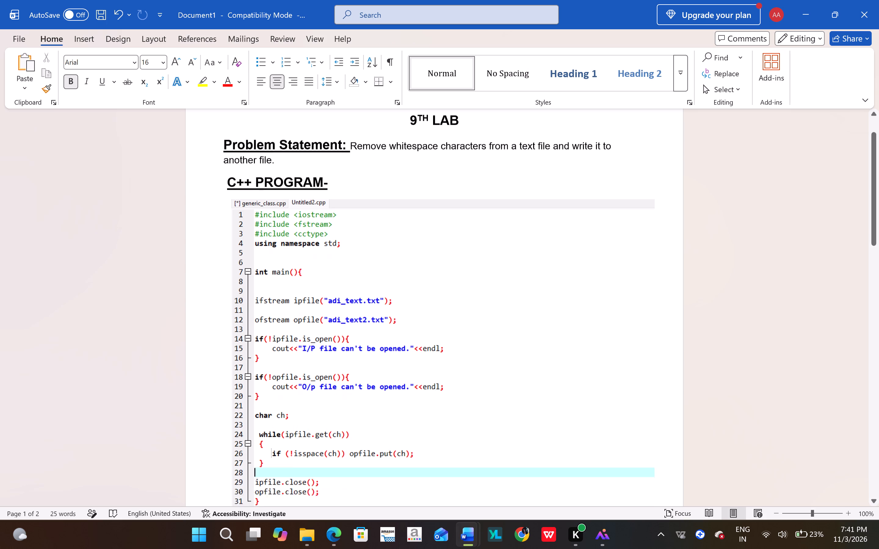
{"action": "scroll", "coordinate": [392, 215], "scroll_direction": "up", "scroll_amount": 3}
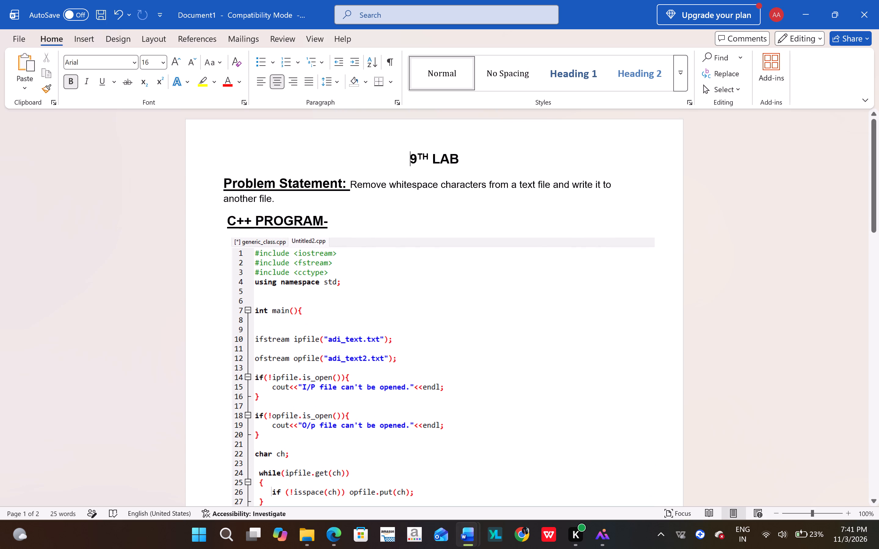
{"action": "left_click", "coordinate": [437, 180]}
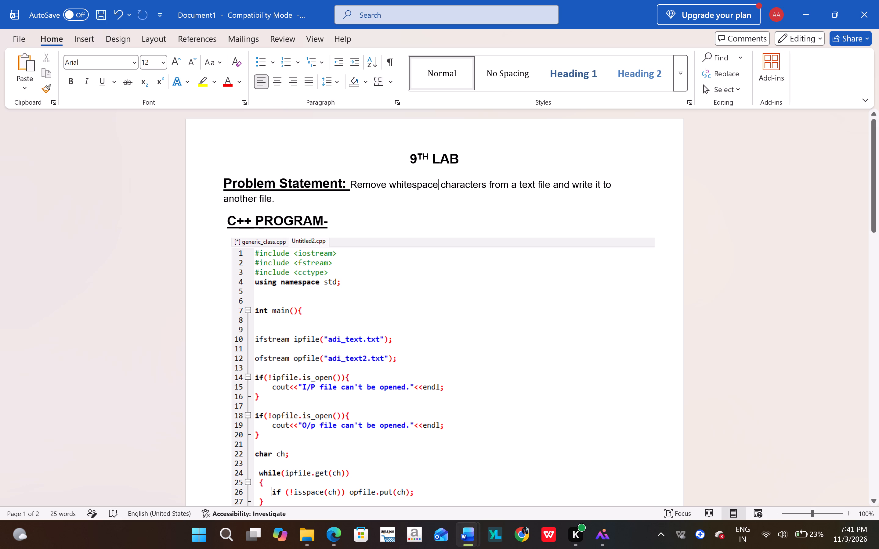
{"action": "key", "text": "s"}
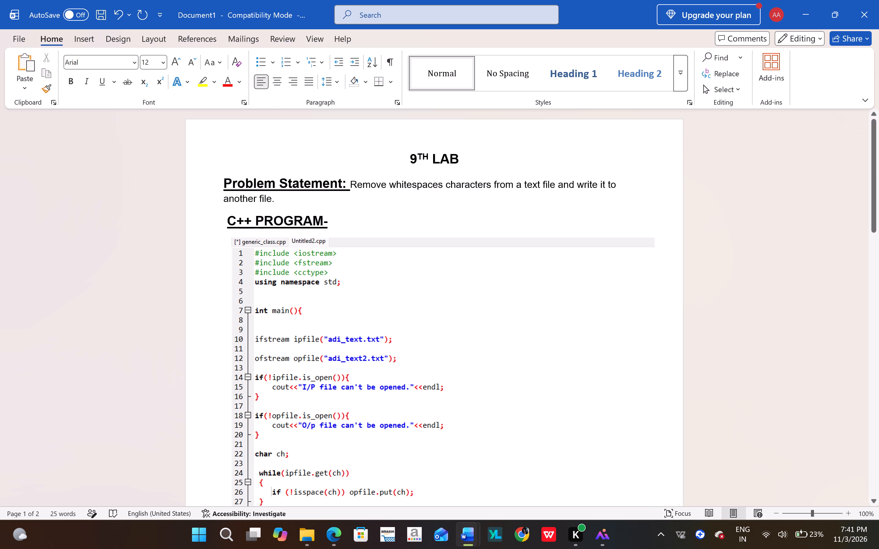
{"action": "left_click_drag", "start_coordinate": [494, 183], "coordinate": [445, 183]}
{"action": "key", "text": "BackSpace"}
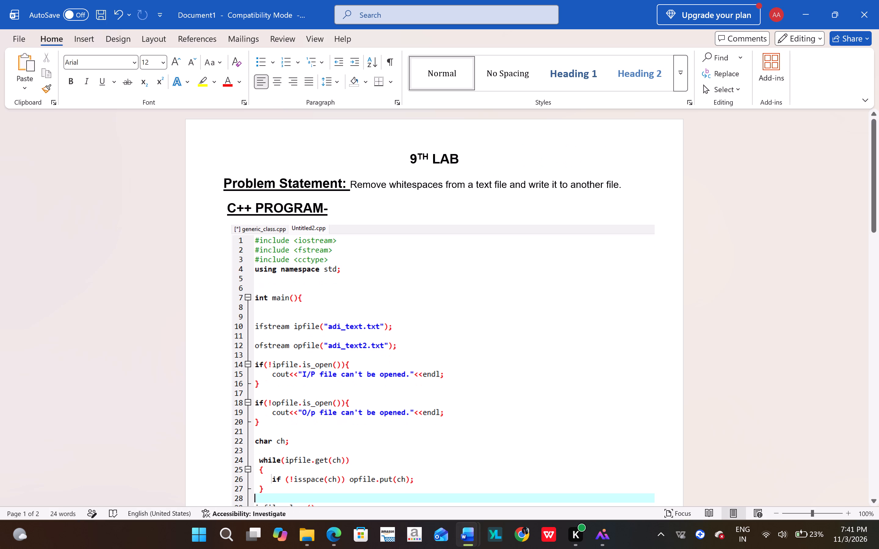
Reduce the new-file picture's height slightly and widen it until its right edge nearly lines up with the code screenshot's.
{"action": "scroll", "coordinate": [430, 224], "scroll_direction": "down", "scroll_amount": 12}
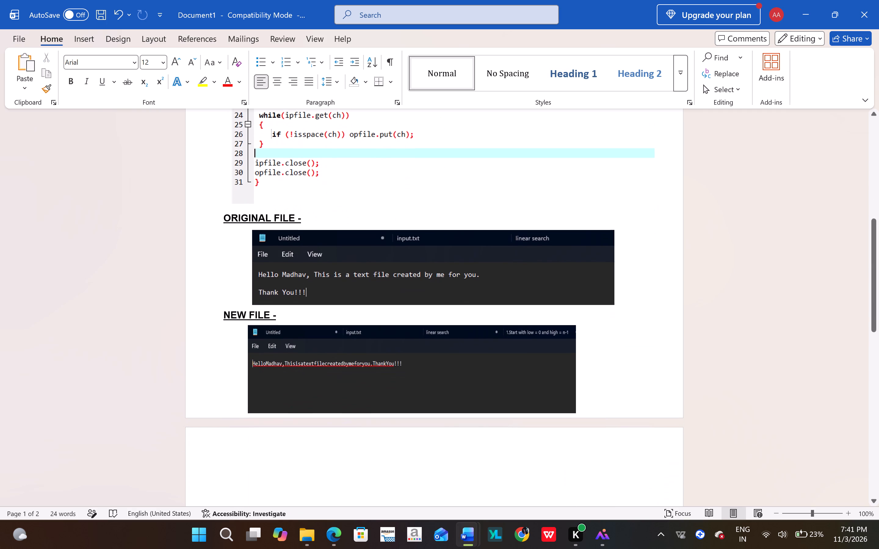
{"action": "scroll", "coordinate": [430, 224], "scroll_direction": "down", "scroll_amount": 1}
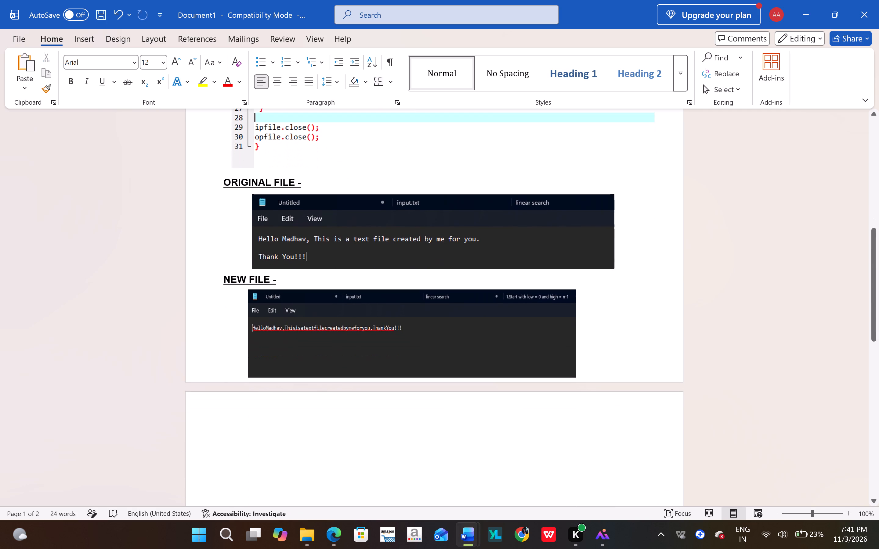
{"action": "left_click", "coordinate": [400, 335]}
{"action": "left_click_drag", "start_coordinate": [411, 379], "coordinate": [416, 371]}
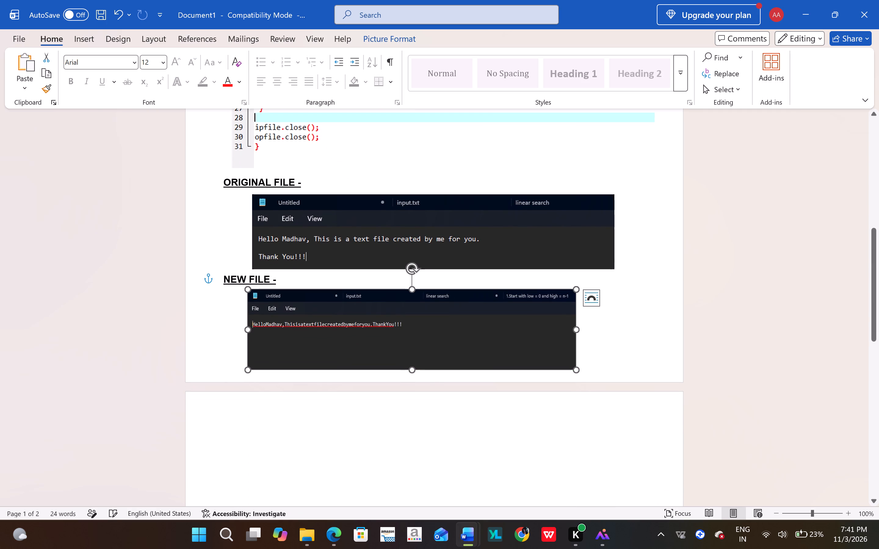
{"action": "left_click_drag", "start_coordinate": [577, 329], "coordinate": [631, 328]}
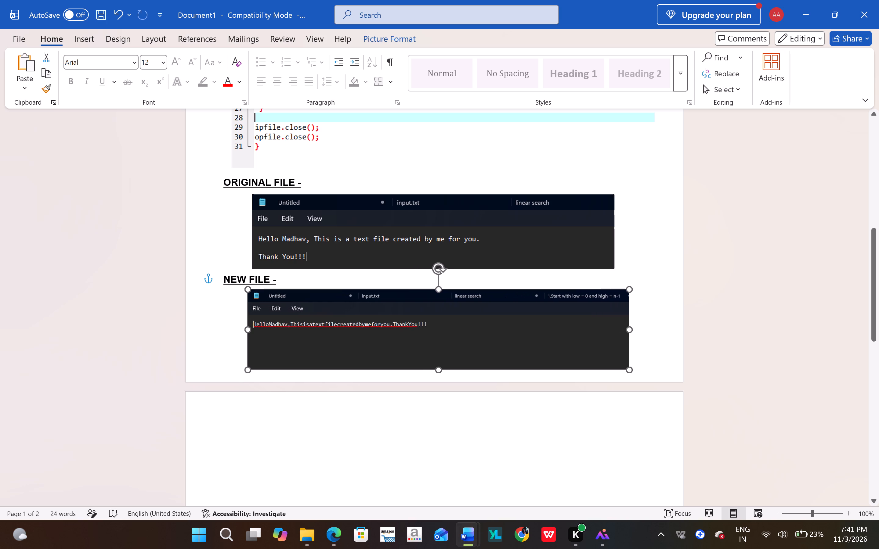
{"action": "left_click_drag", "start_coordinate": [631, 328], "coordinate": [647, 327]}
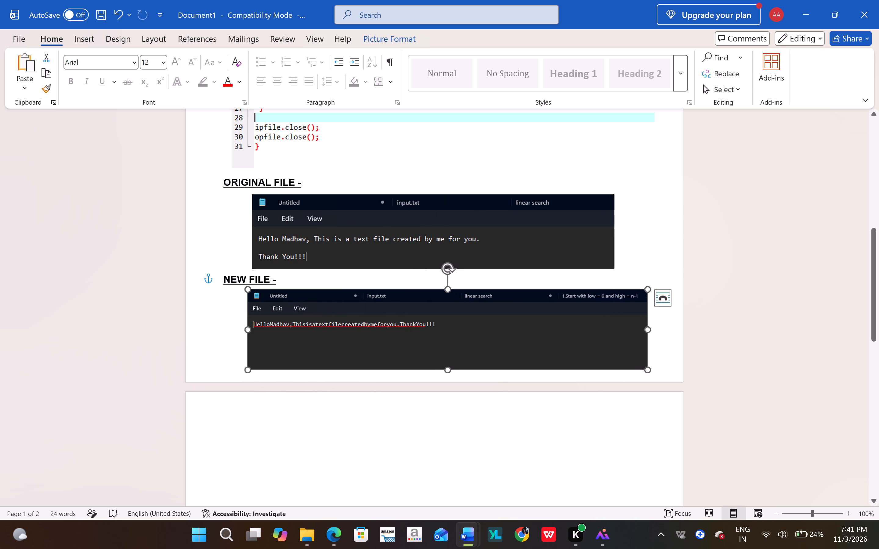
{"action": "left_click", "coordinate": [241, 332]}
Turn on AutoSave to the personal OneDrive and name the document 9th_lab.
{"action": "scroll", "coordinate": [258, 344], "scroll_direction": "up", "scroll_amount": 4}
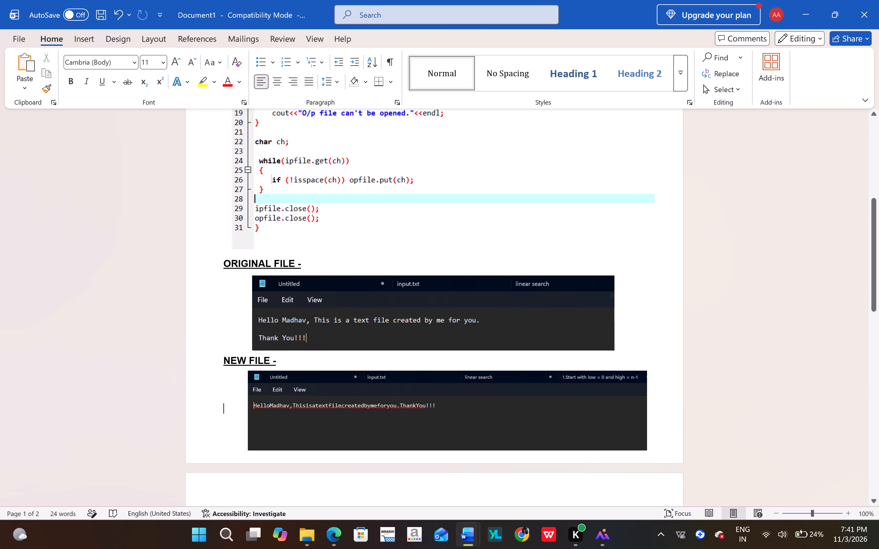
{"action": "scroll", "coordinate": [258, 344], "scroll_direction": "up", "scroll_amount": 11}
{"action": "scroll", "coordinate": [258, 346], "scroll_direction": "down", "scroll_amount": 20}
{"action": "scroll", "coordinate": [258, 346], "scroll_direction": "down", "scroll_amount": 14}
{"action": "scroll", "coordinate": [255, 358], "scroll_direction": "up", "scroll_amount": 4}
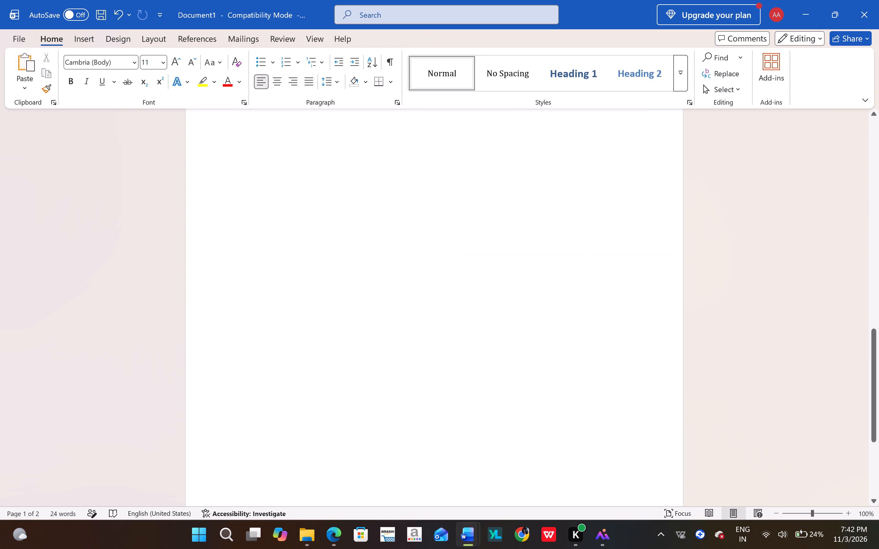
{"action": "scroll", "coordinate": [255, 358], "scroll_direction": "up", "scroll_amount": 20}
{"action": "scroll", "coordinate": [255, 358], "scroll_direction": "up", "scroll_amount": 5}
{"action": "scroll", "coordinate": [249, 159], "scroll_direction": "up", "scroll_amount": 4}
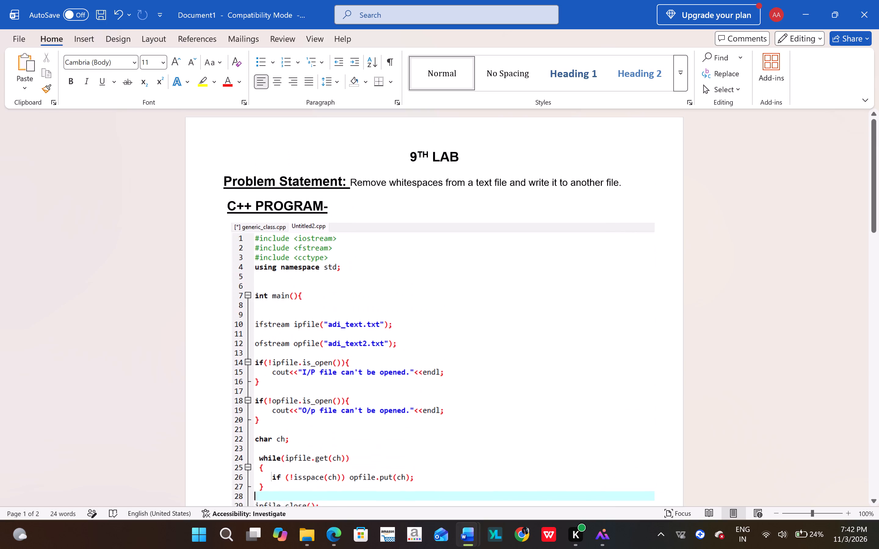
{"action": "left_click", "coordinate": [81, 10]}
{"action": "left_click", "coordinate": [460, 206]}
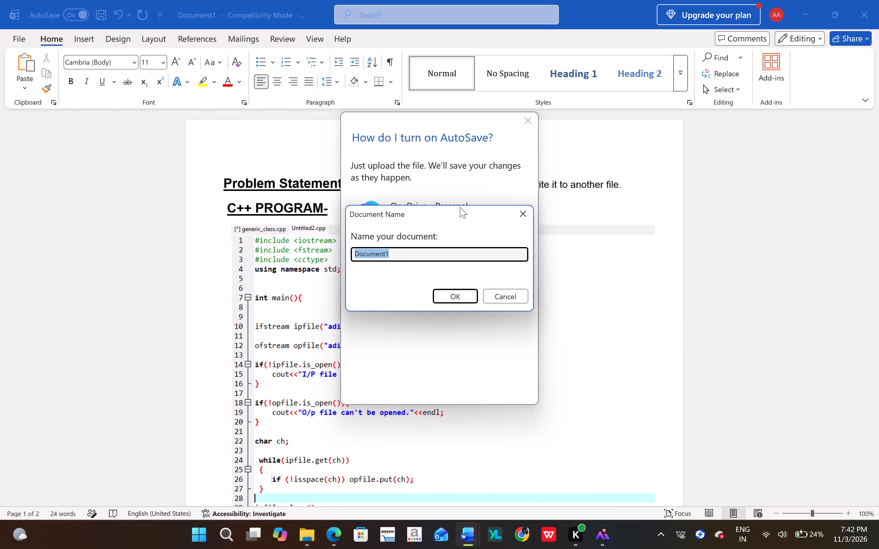
{"action": "key", "text": "BackSpace"}
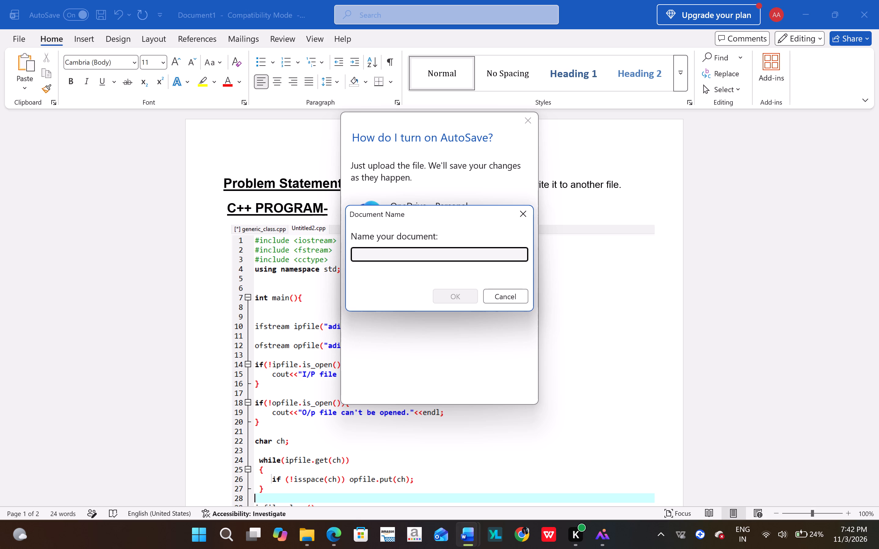
{"action": "type", "text": "9th"}
{"action": "type", "text": "_lab"}
{"action": "key", "text": "Return"}
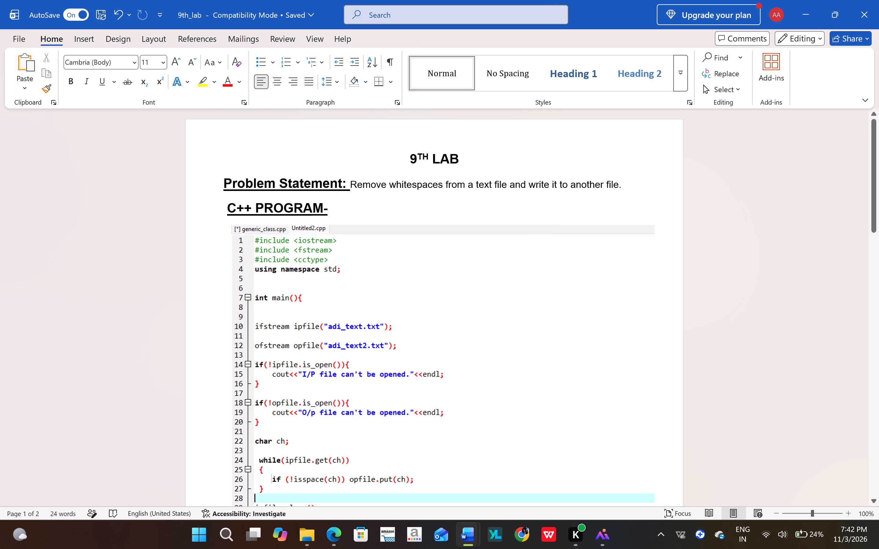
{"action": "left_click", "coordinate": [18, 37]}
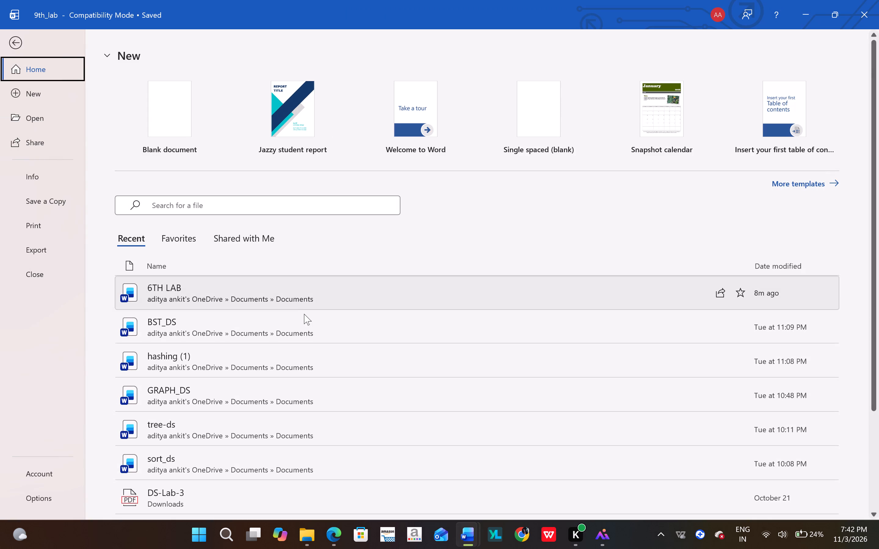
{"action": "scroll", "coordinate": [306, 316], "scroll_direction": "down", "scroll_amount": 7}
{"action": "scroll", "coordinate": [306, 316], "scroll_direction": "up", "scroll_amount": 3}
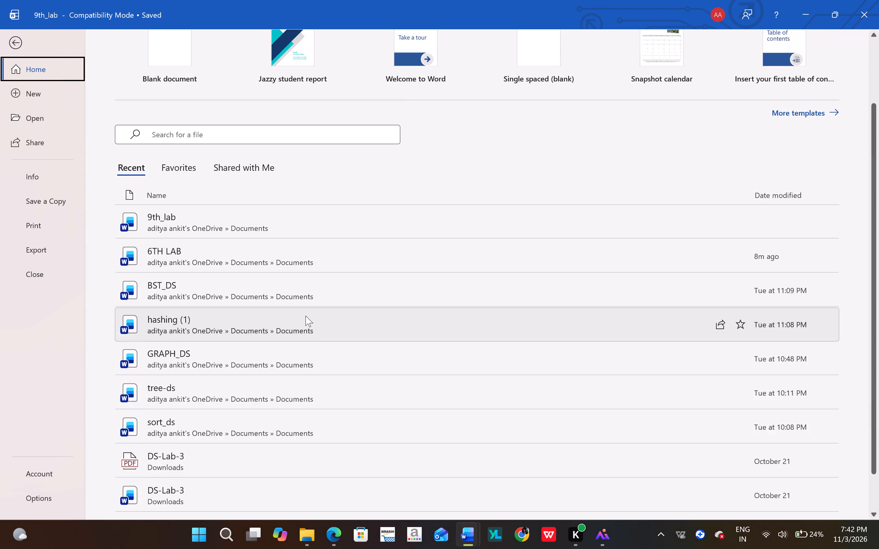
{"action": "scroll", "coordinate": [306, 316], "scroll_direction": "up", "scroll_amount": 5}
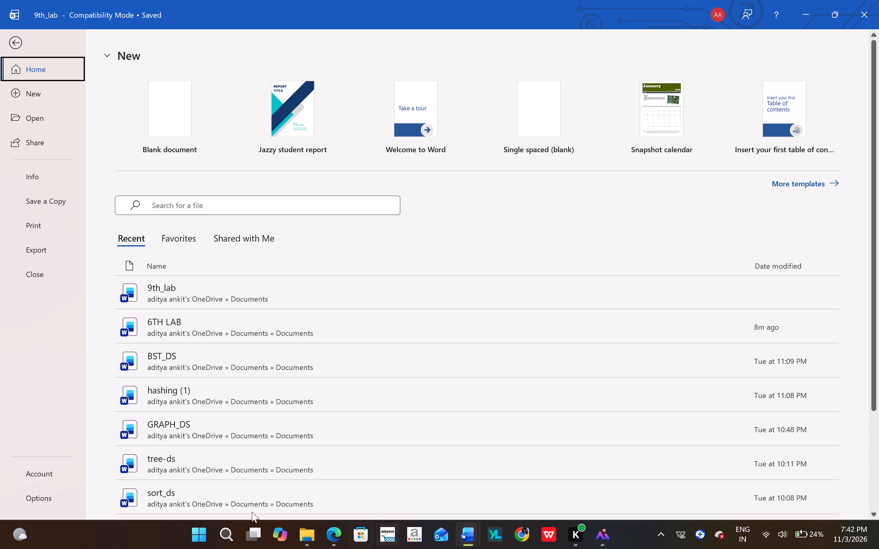
Launch Visual Studio Code from the installed apps.
{"action": "left_click", "coordinate": [191, 540]}
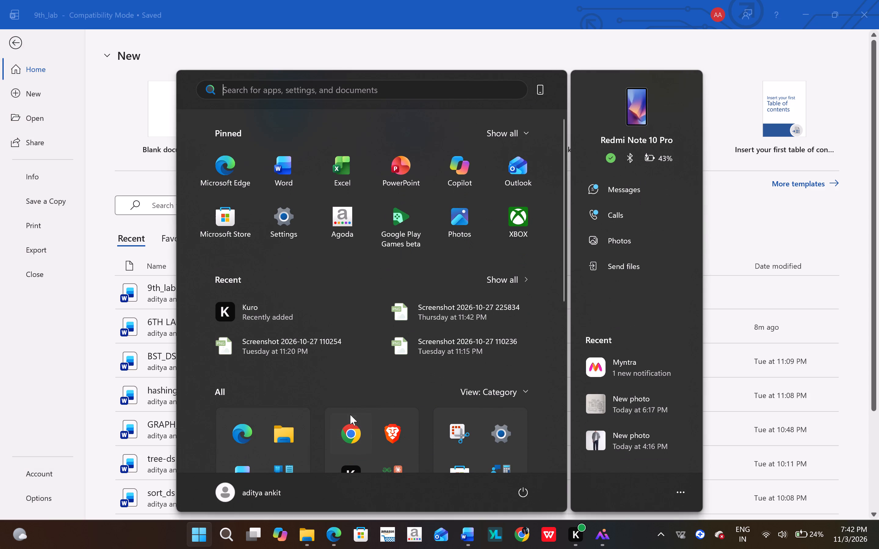
{"action": "scroll", "coordinate": [350, 414], "scroll_direction": "down", "scroll_amount": 3}
{"action": "left_click", "coordinate": [250, 391]}
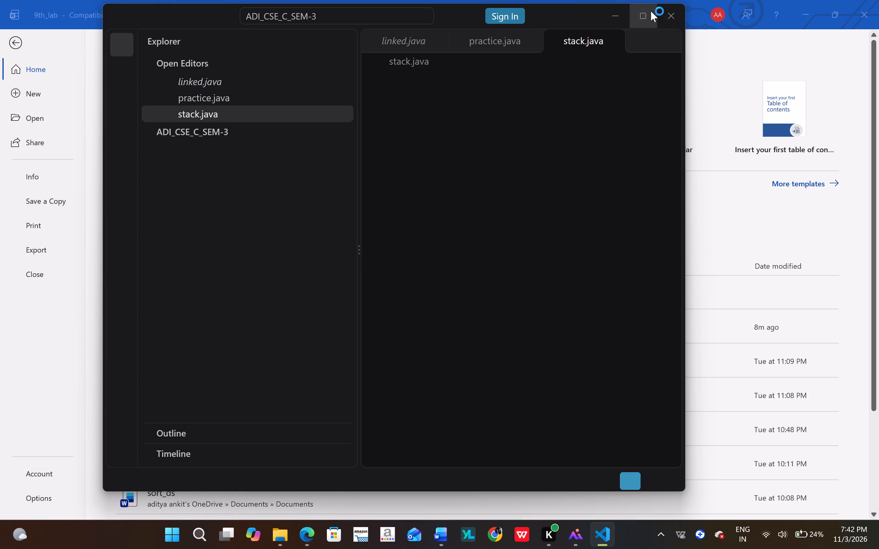
Maximize the Visual Studio Code window and look through the ADI_CSE_C_SEM-3 folder's files for the program to document.
{"action": "left_click", "coordinate": [644, 11]}
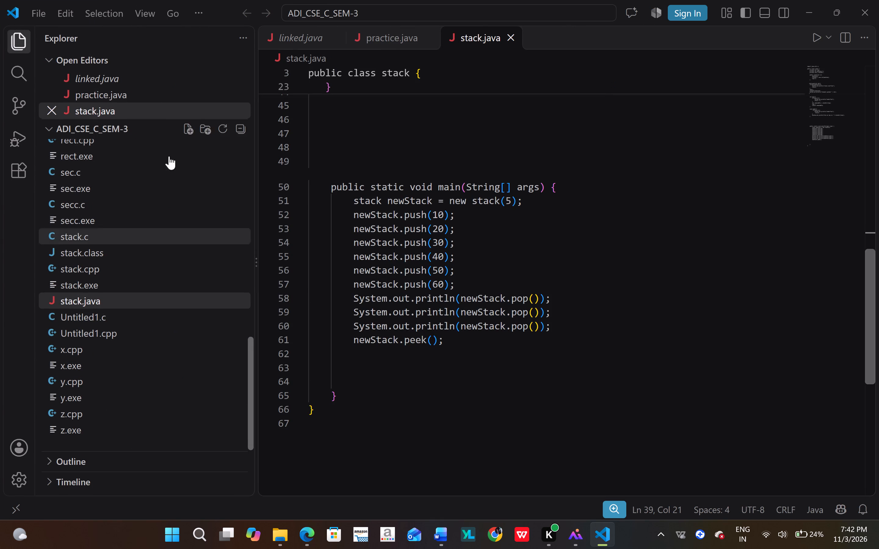
{"action": "scroll", "coordinate": [137, 153], "scroll_direction": "up", "scroll_amount": 20}
{"action": "scroll", "coordinate": [137, 153], "scroll_direction": "up", "scroll_amount": 5}
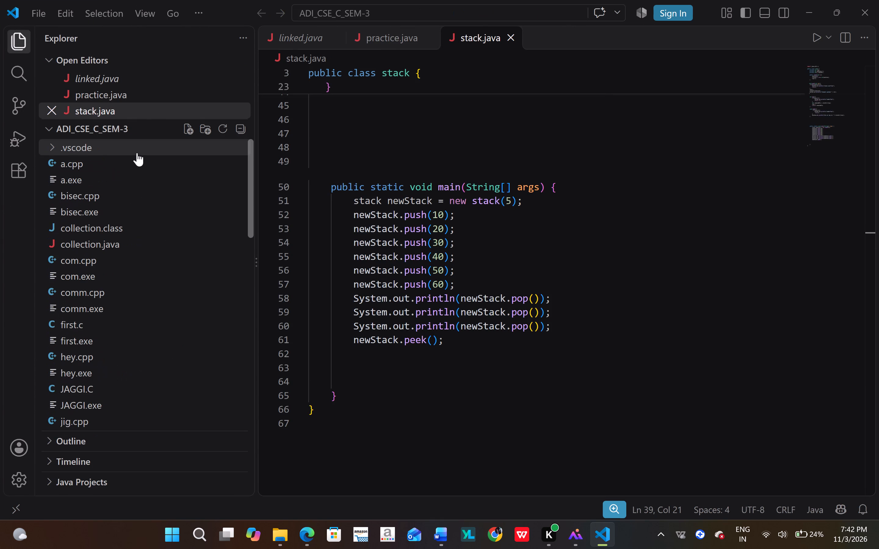
{"action": "scroll", "coordinate": [137, 153], "scroll_direction": "up", "scroll_amount": 4}
{"action": "scroll", "coordinate": [158, 235], "scroll_direction": "down", "scroll_amount": 2}
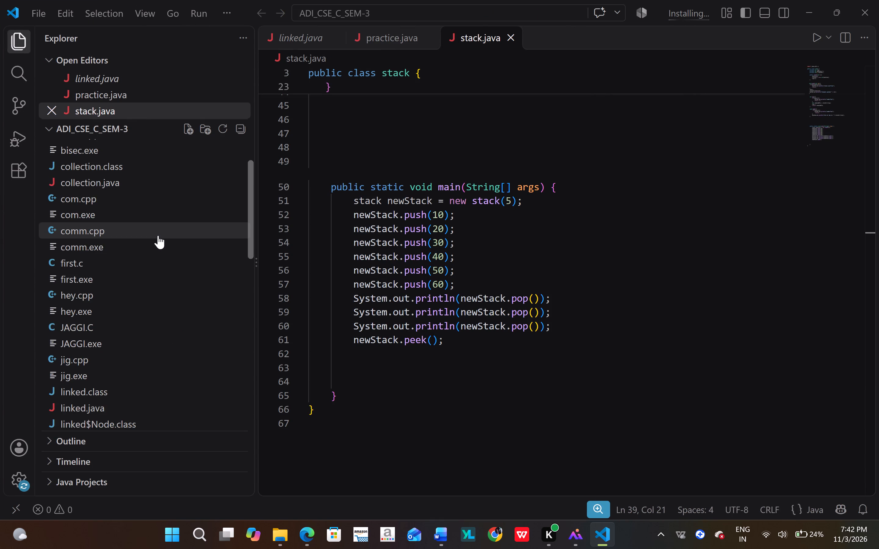
{"action": "scroll", "coordinate": [158, 235], "scroll_direction": "down", "scroll_amount": 4}
{"action": "scroll", "coordinate": [133, 331], "scroll_direction": "down", "scroll_amount": 3}
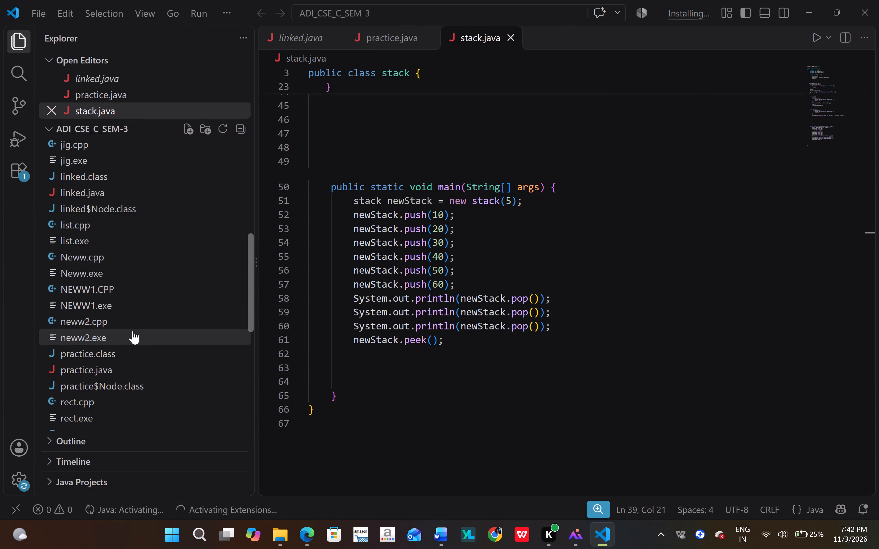
{"action": "scroll", "coordinate": [133, 331], "scroll_direction": "down", "scroll_amount": 8}
Cancel the Visual Studio Code update installation.
{"action": "scroll", "coordinate": [133, 330], "scroll_direction": "down", "scroll_amount": 2}
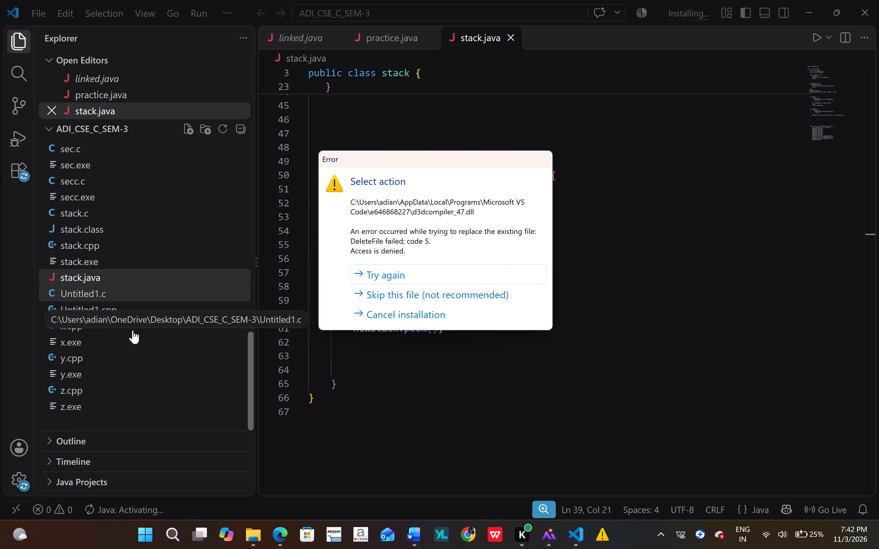
{"action": "left_click", "coordinate": [412, 320]}
Open z.cpp from the ADI_CSE_C_SEM-3 folder.
{"action": "scroll", "coordinate": [119, 319], "scroll_direction": "down", "scroll_amount": 2}
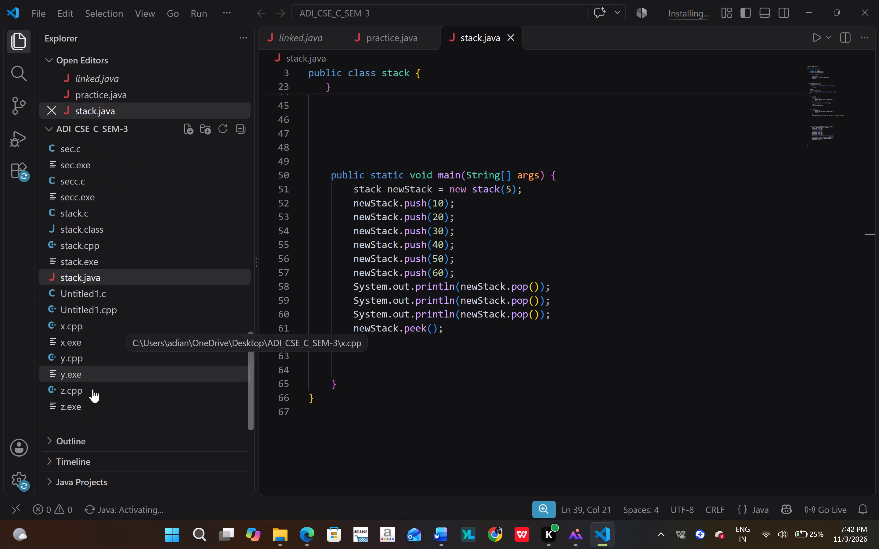
{"action": "left_click", "coordinate": [90, 388]}
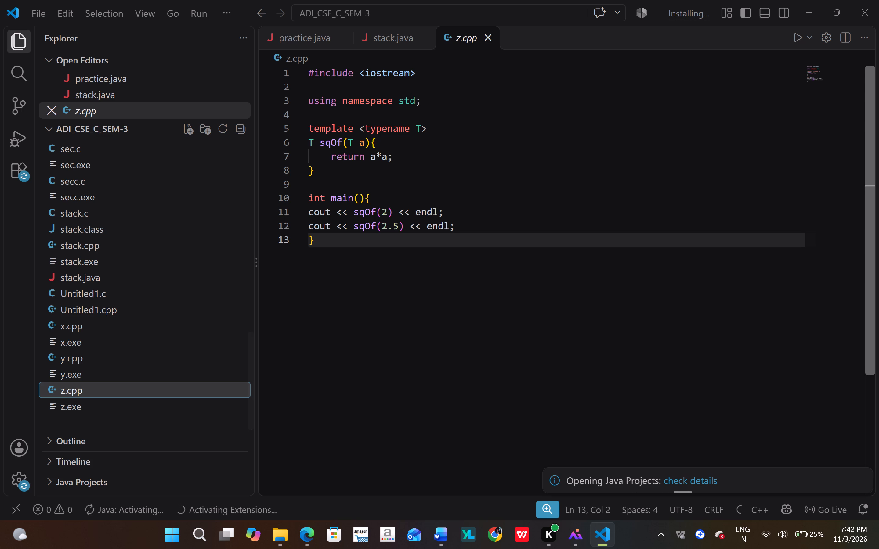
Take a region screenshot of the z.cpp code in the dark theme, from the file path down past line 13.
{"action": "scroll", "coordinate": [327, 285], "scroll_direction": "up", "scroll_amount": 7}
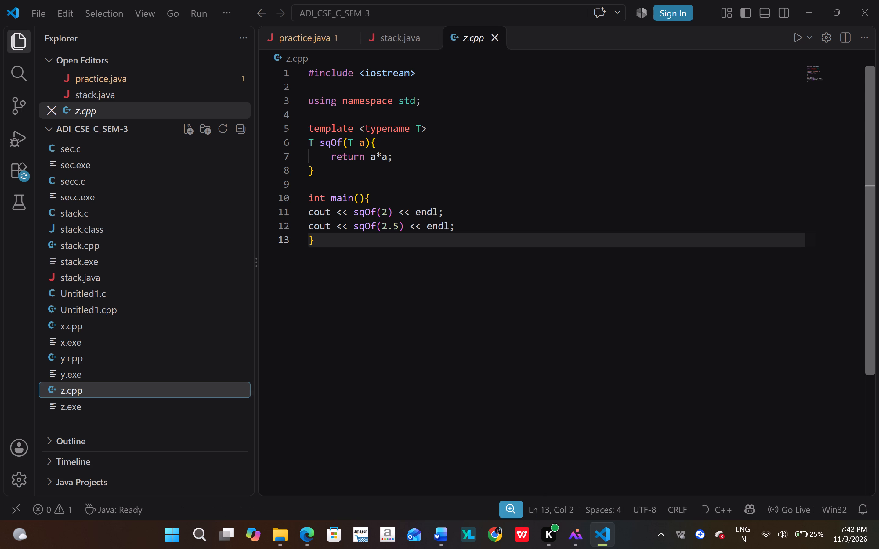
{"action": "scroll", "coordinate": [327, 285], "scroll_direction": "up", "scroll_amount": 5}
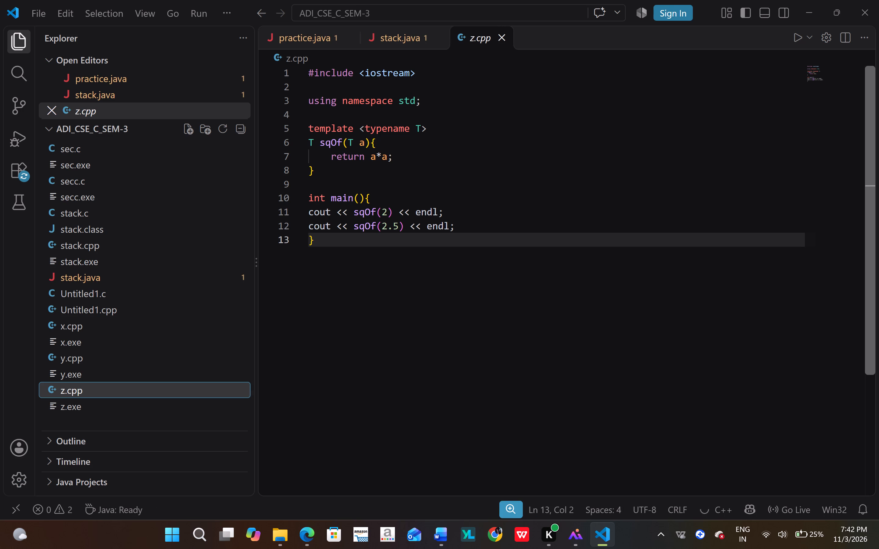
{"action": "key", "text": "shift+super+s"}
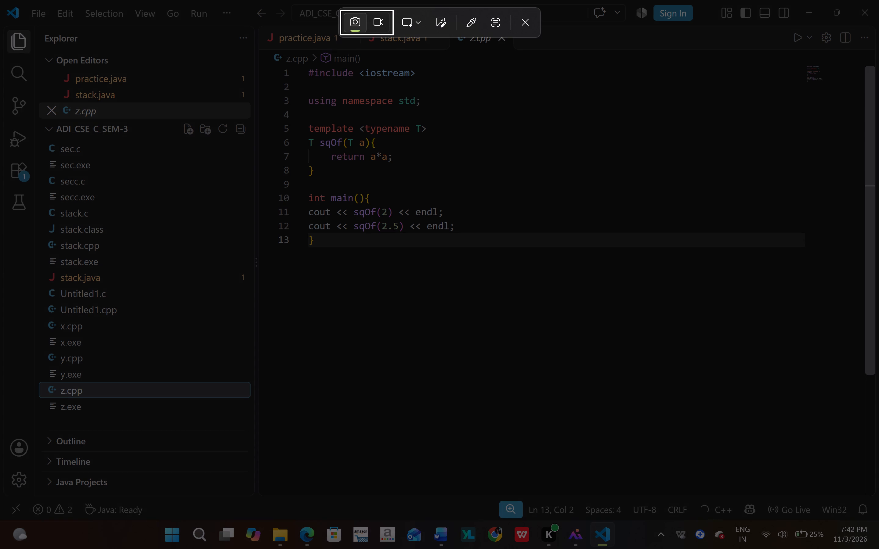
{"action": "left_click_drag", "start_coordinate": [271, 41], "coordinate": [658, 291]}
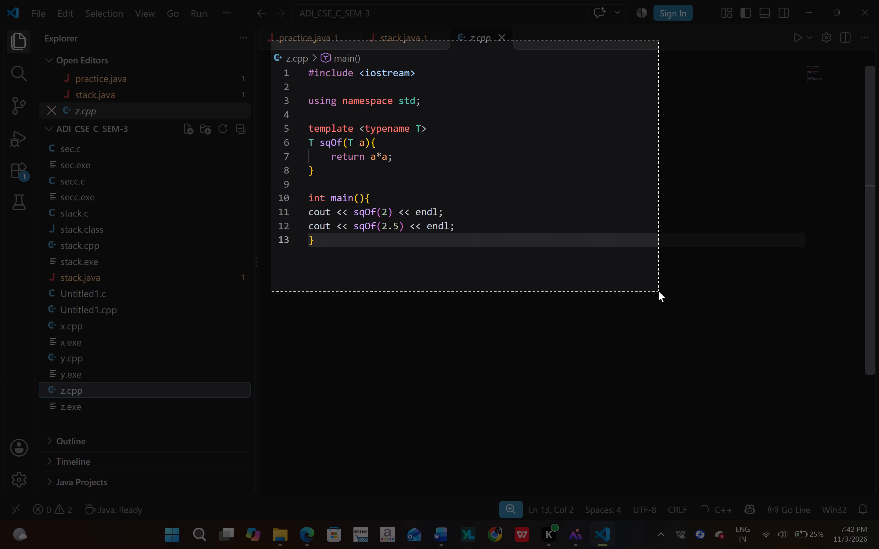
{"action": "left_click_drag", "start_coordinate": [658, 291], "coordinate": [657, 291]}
Hide the file explorer, then run z.cpp with its output in a maximized terminal.
{"action": "left_click", "coordinate": [12, 35]}
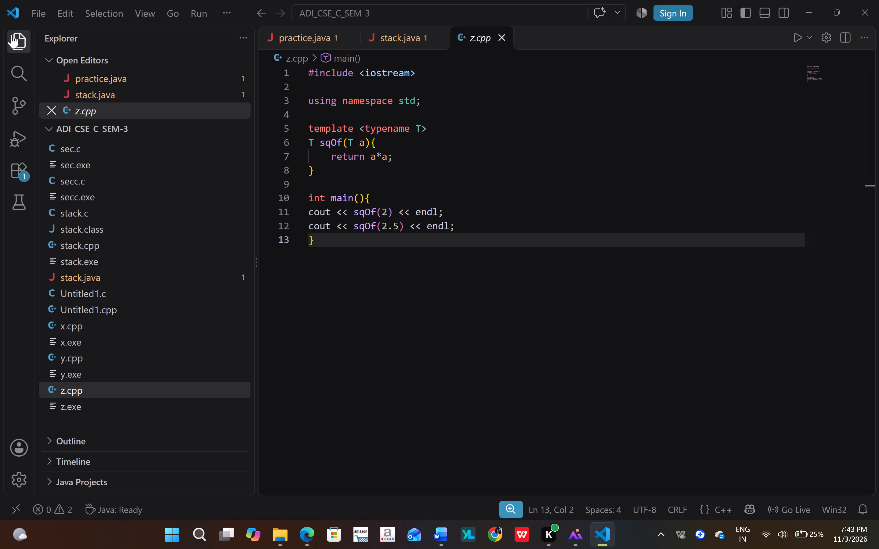
{"action": "left_click", "coordinate": [812, 37]}
{"action": "left_click", "coordinate": [743, 76]}
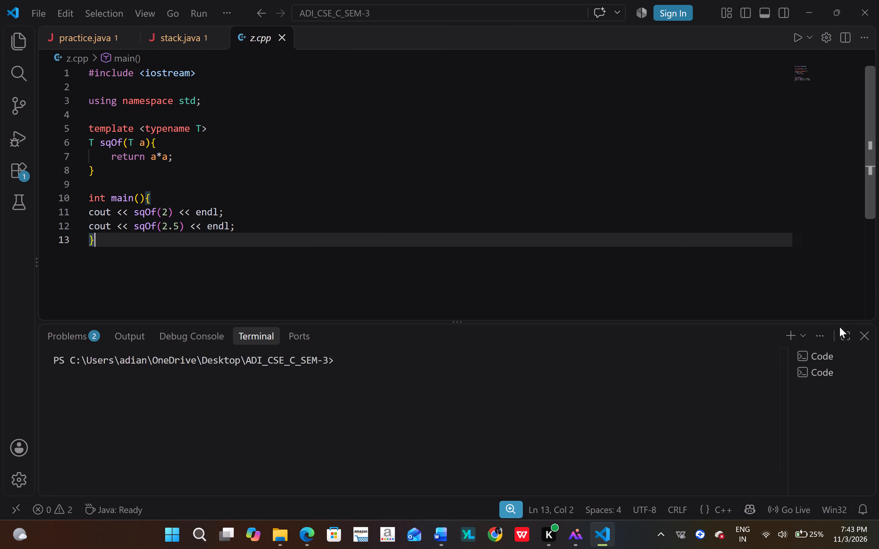
{"action": "left_click", "coordinate": [846, 334]}
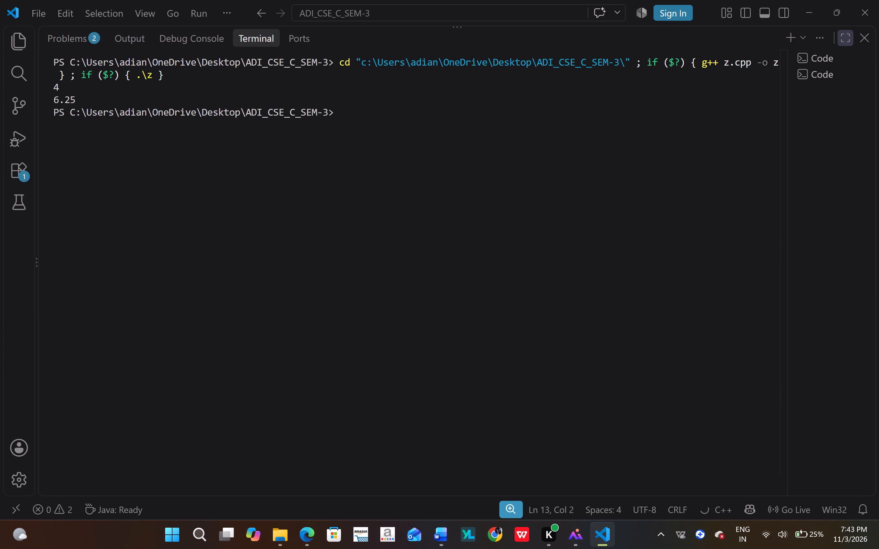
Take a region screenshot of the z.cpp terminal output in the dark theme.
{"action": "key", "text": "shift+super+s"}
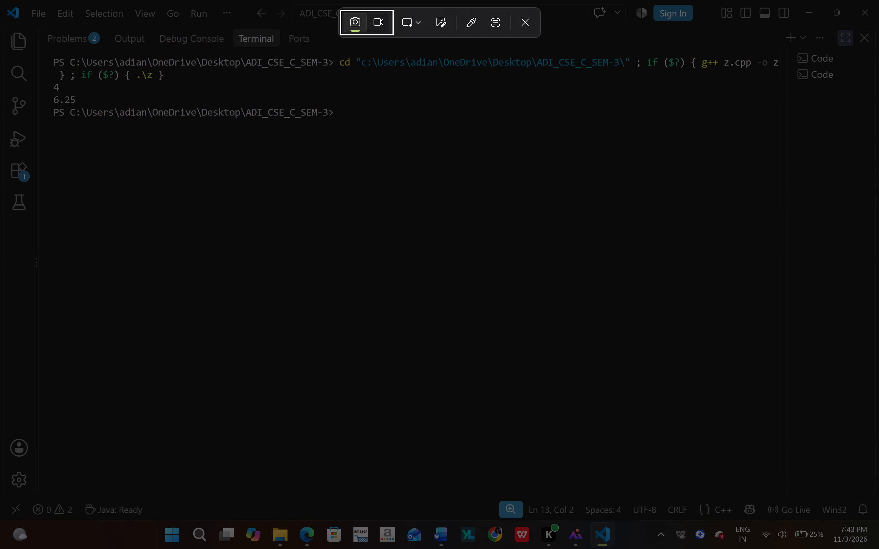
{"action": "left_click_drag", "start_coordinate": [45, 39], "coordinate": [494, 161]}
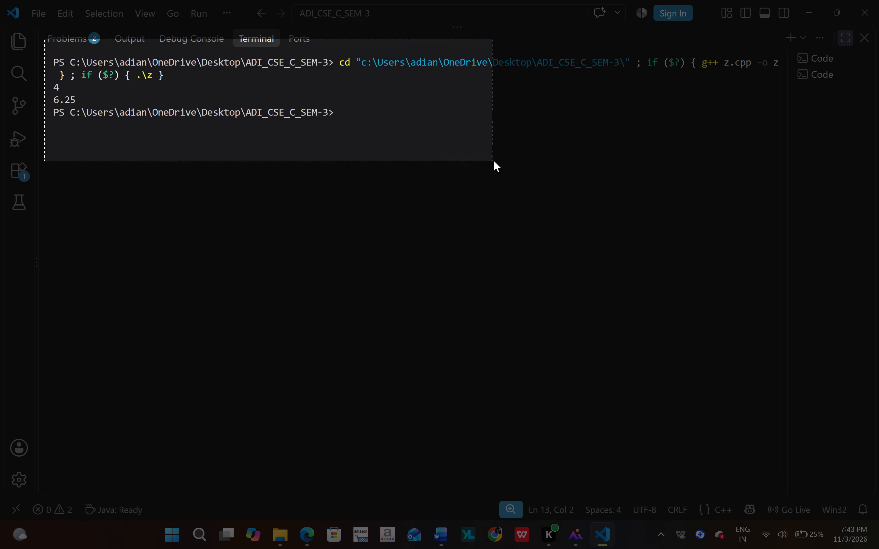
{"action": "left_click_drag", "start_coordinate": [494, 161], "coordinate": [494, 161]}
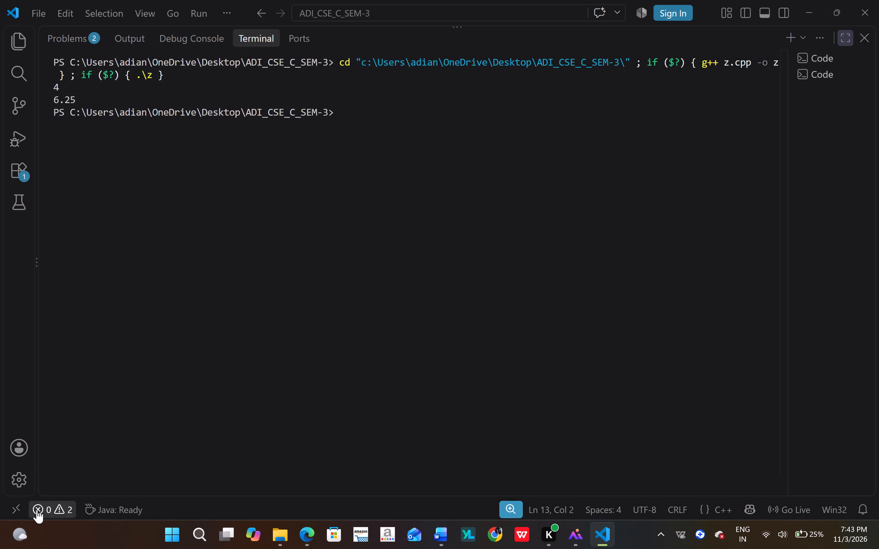
Switch the Visual Studio Code color theme to a light theme.
{"action": "left_click", "coordinate": [11, 472]}
{"action": "left_click", "coordinate": [89, 414]}
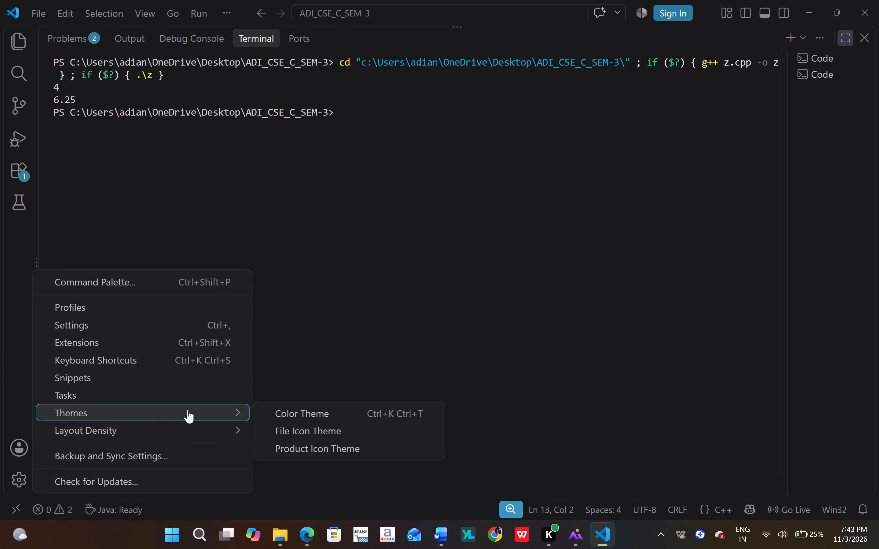
{"action": "left_click", "coordinate": [291, 409]}
{"action": "left_click", "coordinate": [273, 140]}
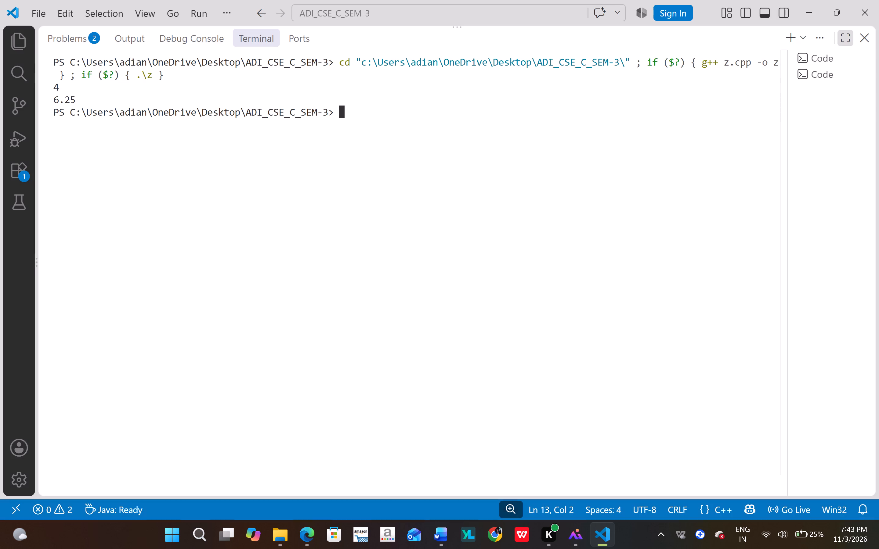
Close the maximized terminal to return to the z.cpp source code.
{"action": "left_click", "coordinate": [867, 34]}
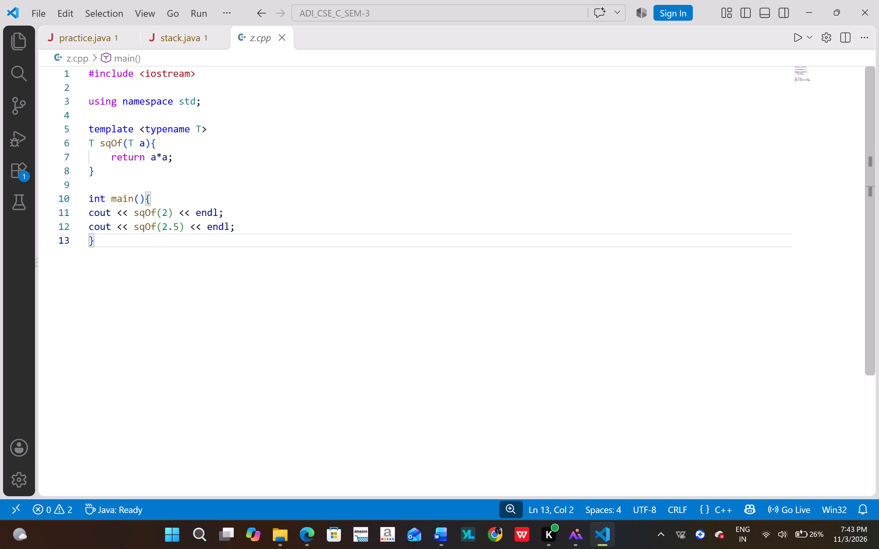
{"action": "left_click", "coordinate": [433, 184]}
{"action": "left_click", "coordinate": [332, 517]}
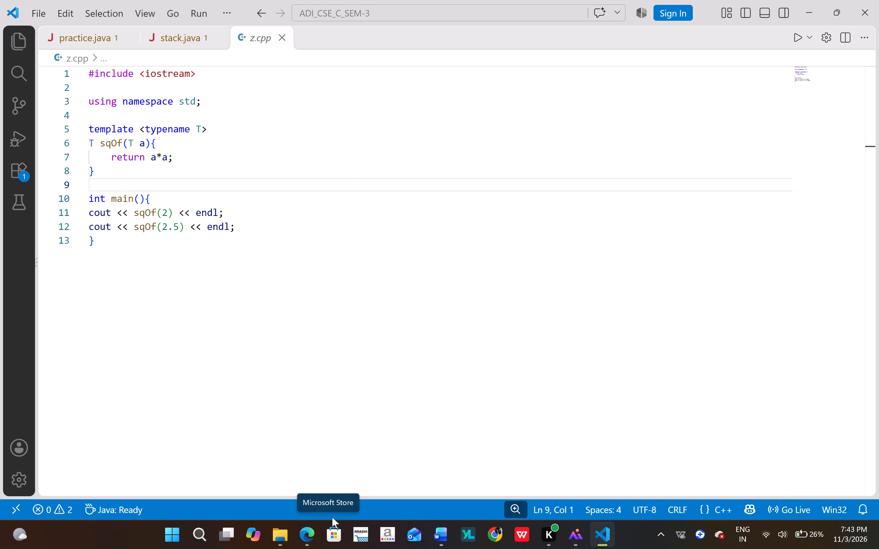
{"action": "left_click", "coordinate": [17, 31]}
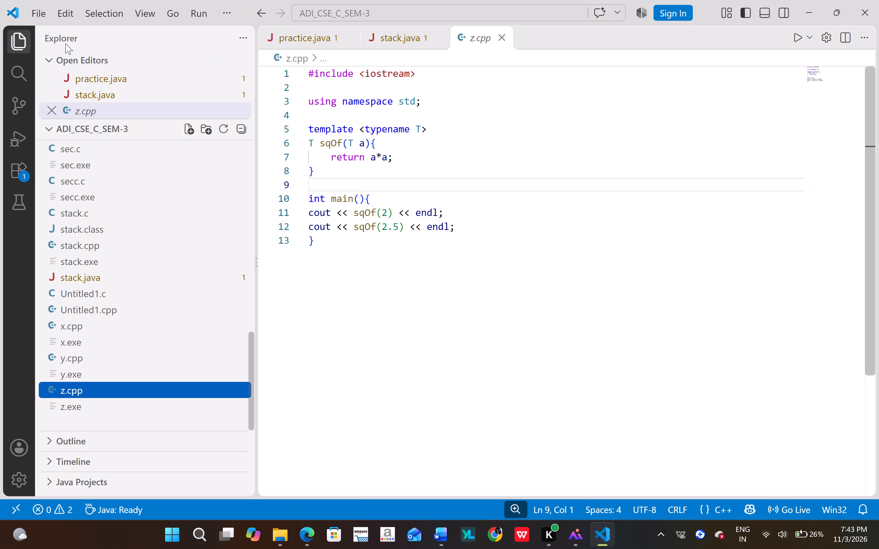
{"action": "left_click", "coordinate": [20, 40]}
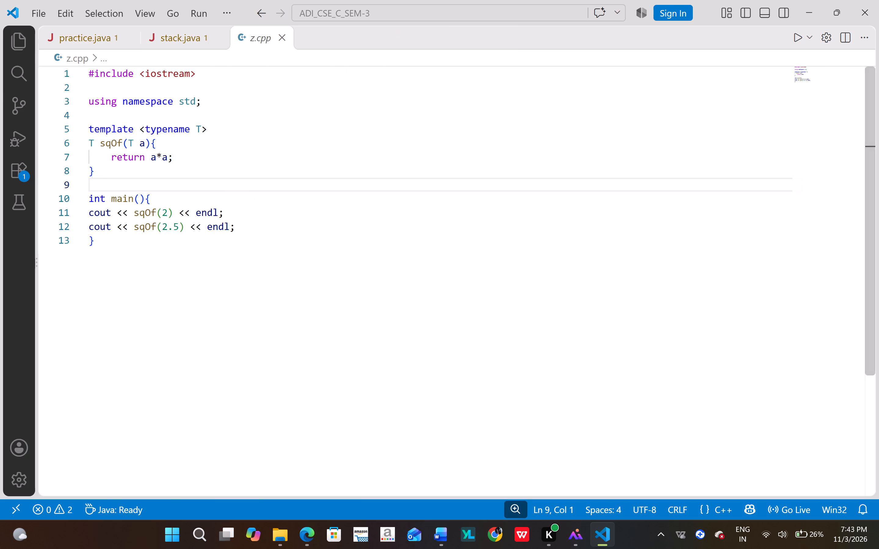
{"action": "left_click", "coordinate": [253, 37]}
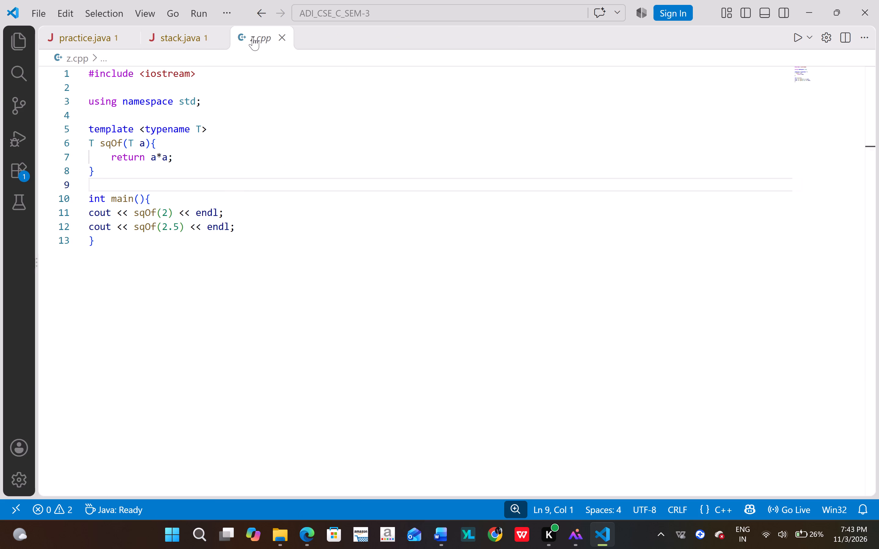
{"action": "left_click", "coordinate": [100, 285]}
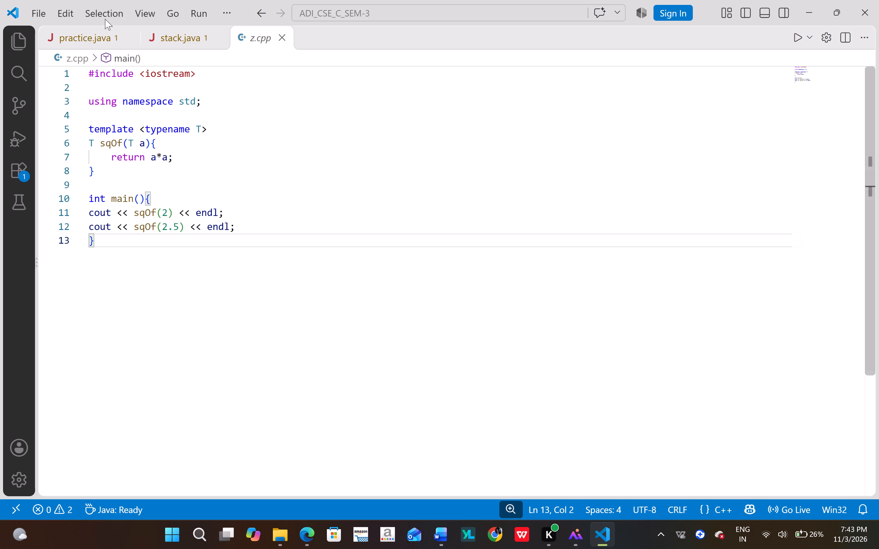
Set a breakpoint on line 1 of z.cpp.
{"action": "left_click", "coordinate": [51, 72]}
{"action": "left_click", "coordinate": [94, 303]}
{"action": "left_click", "coordinate": [242, 513]}
Take a region screenshot of the complete z.cpp code in the light theme, including its file tabs and line numbers.
{"action": "key", "text": "shift+super+s"}
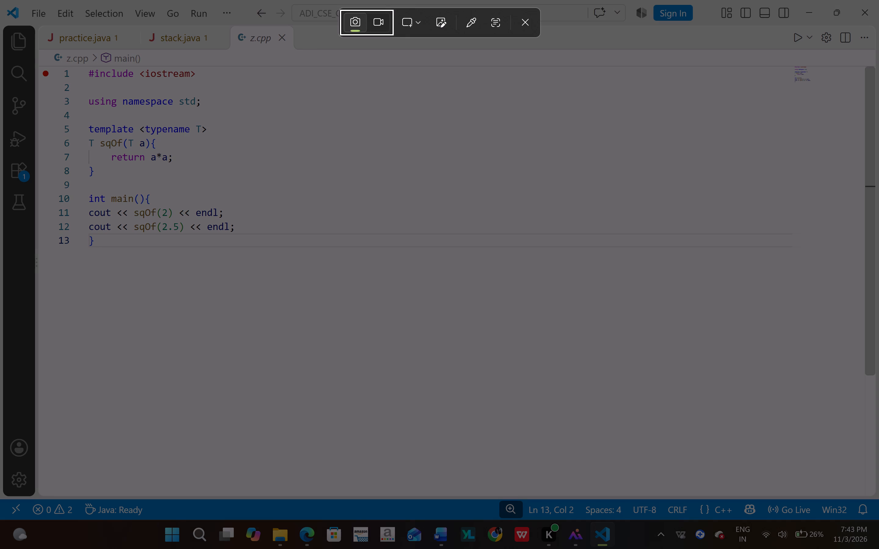
{"action": "left_click_drag", "start_coordinate": [42, 33], "coordinate": [327, 278]}
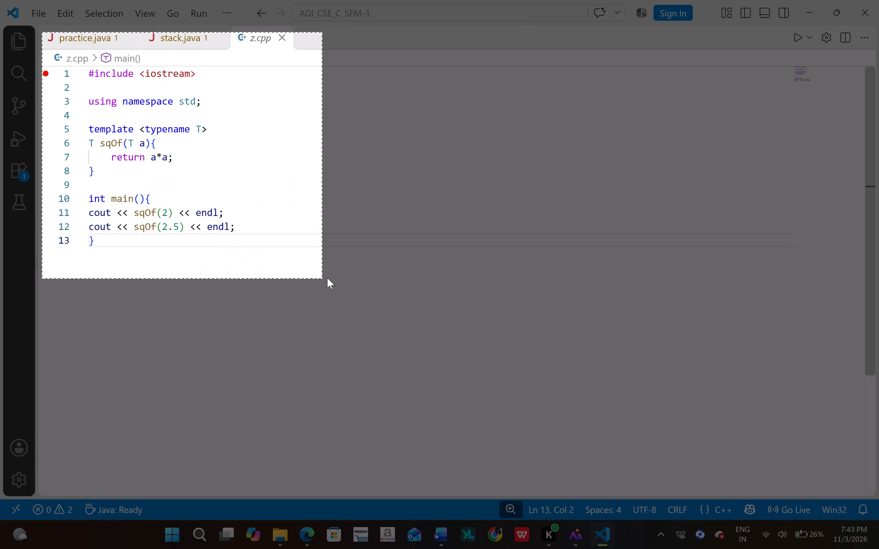
{"action": "left_click_drag", "start_coordinate": [327, 278], "coordinate": [439, 290]}
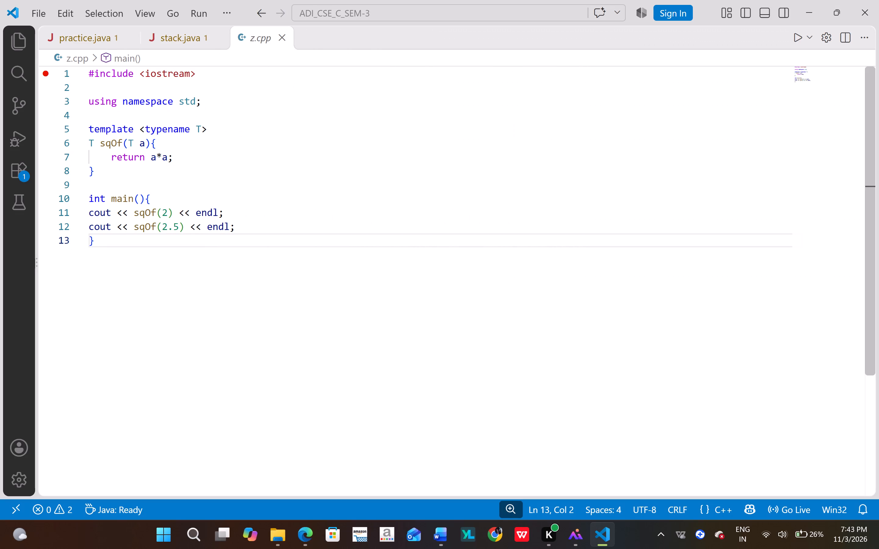
Run z.cpp again in the terminal.
{"action": "left_click", "coordinate": [811, 35]}
{"action": "left_click", "coordinate": [776, 80]}
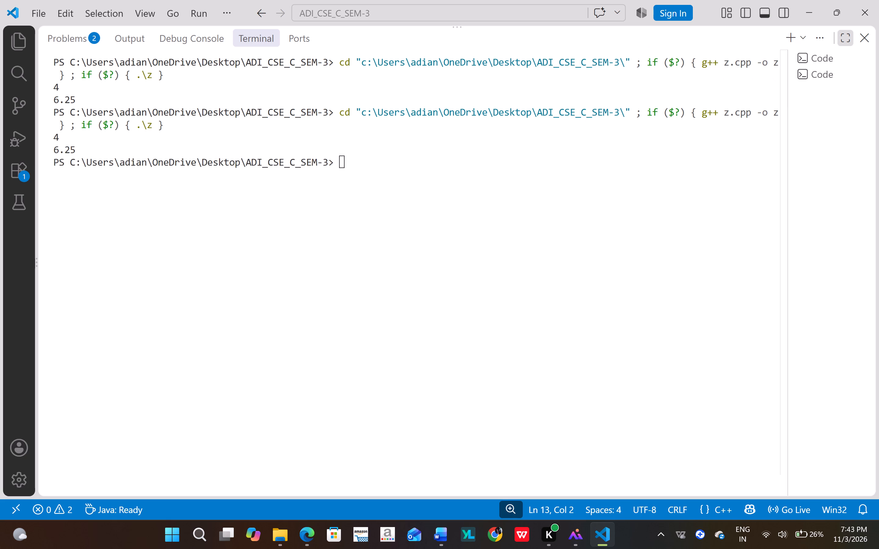
Take a region screenshot of the second z.cpp run's terminal output in the light theme.
{"action": "key", "text": "shift+super+s"}
{"action": "key", "text": "shift+super+a"}
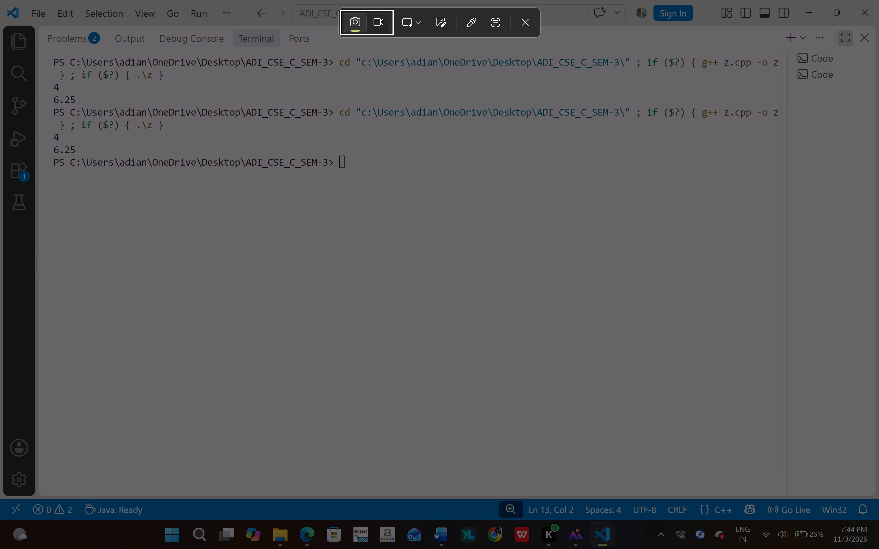
{"action": "left_click_drag", "start_coordinate": [47, 104], "coordinate": [498, 238]}
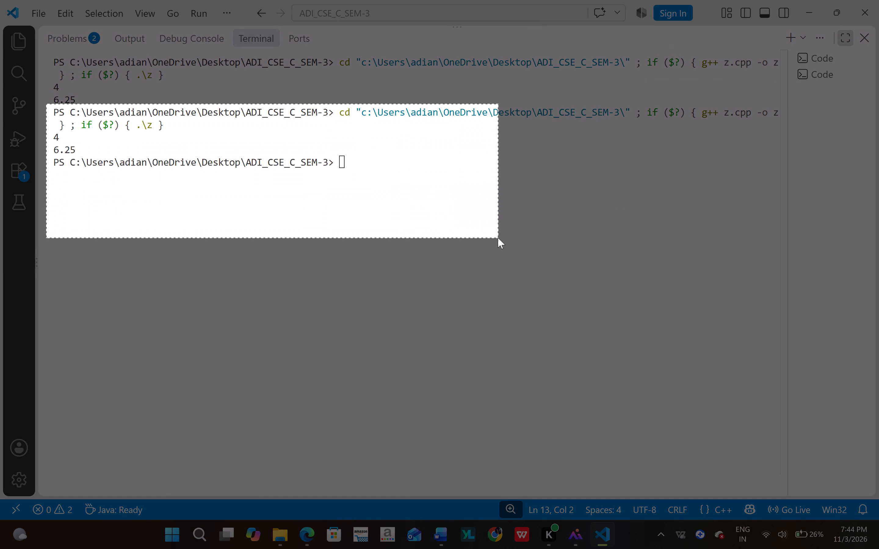
{"action": "left_click_drag", "start_coordinate": [498, 238], "coordinate": [496, 217]}
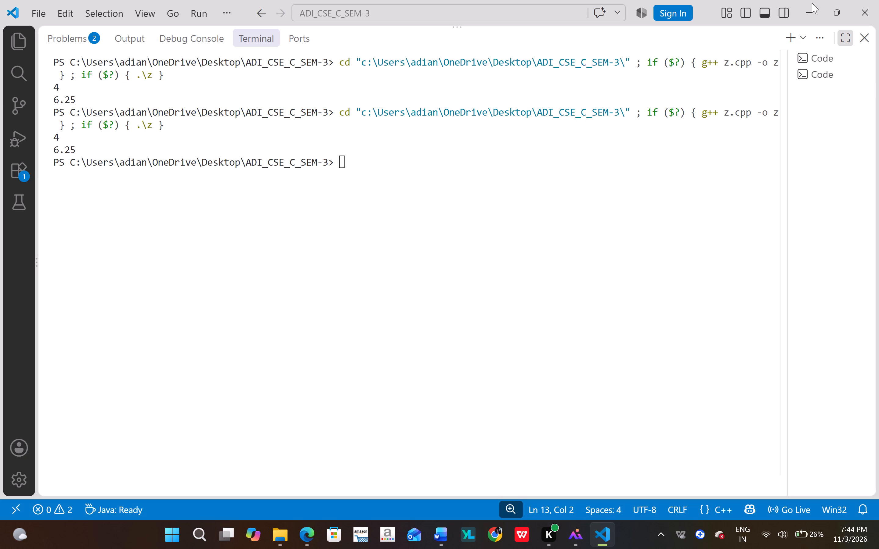
Minimize Visual Studio Code to return to Word.
{"action": "left_click", "coordinate": [813, 3]}
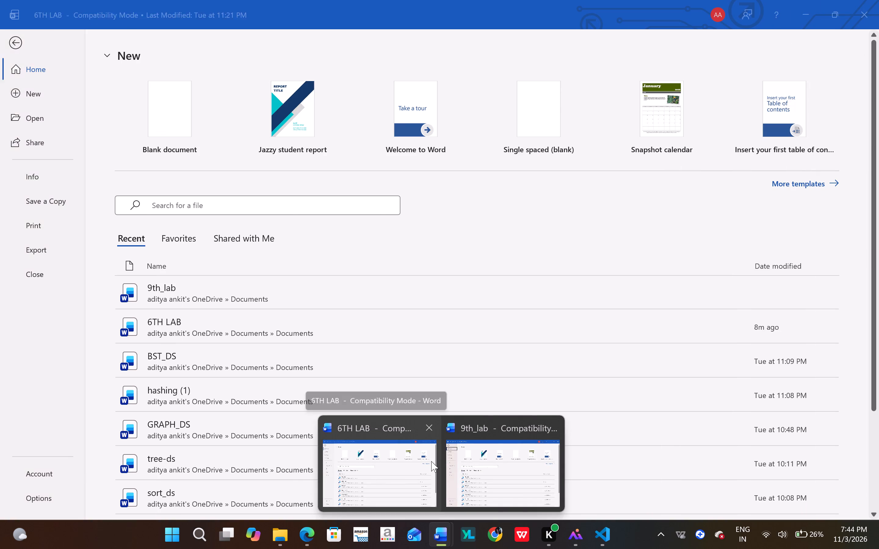
Open a copy of the recent 6TH LAB document from the 9th_lab window's start page.
{"action": "left_click", "coordinate": [523, 448]}
{"action": "right_click", "coordinate": [212, 327]}
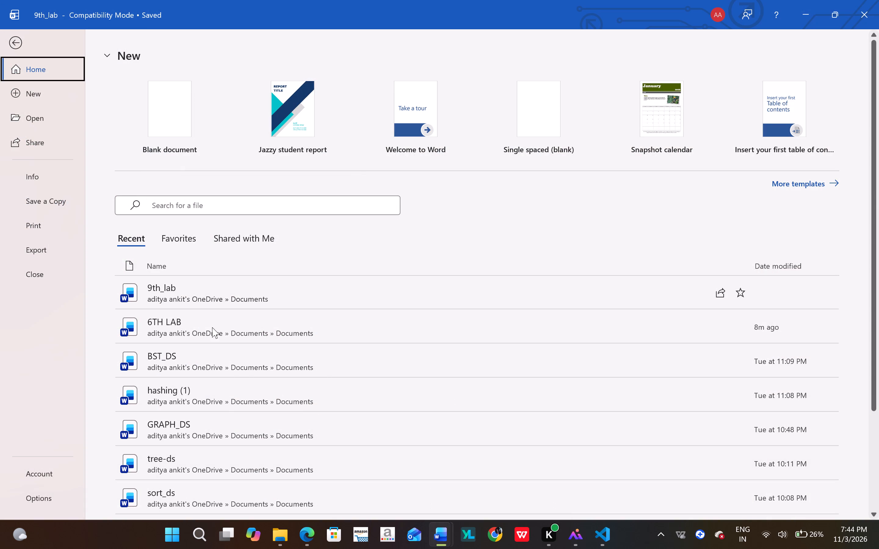
{"action": "left_click", "coordinate": [260, 371]}
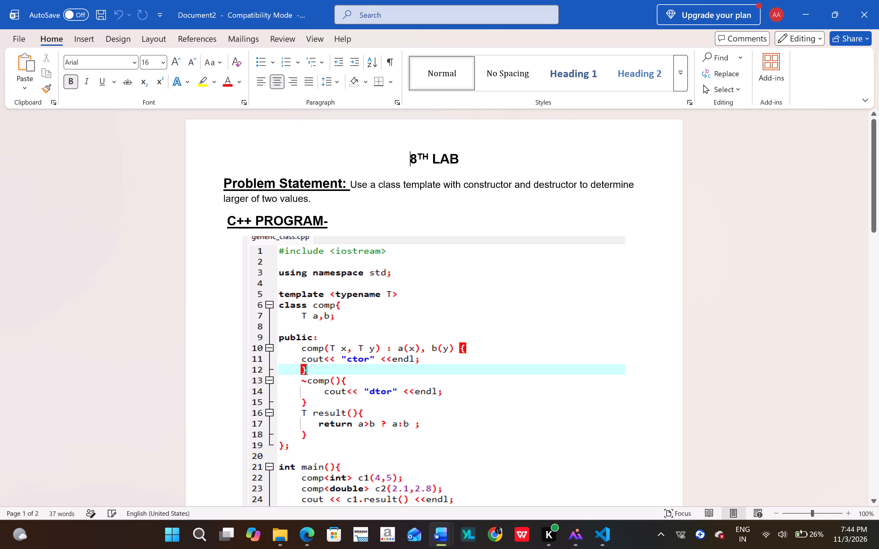
Change the lab number in the document's title heading to 7.
{"action": "left_click", "coordinate": [415, 154]}
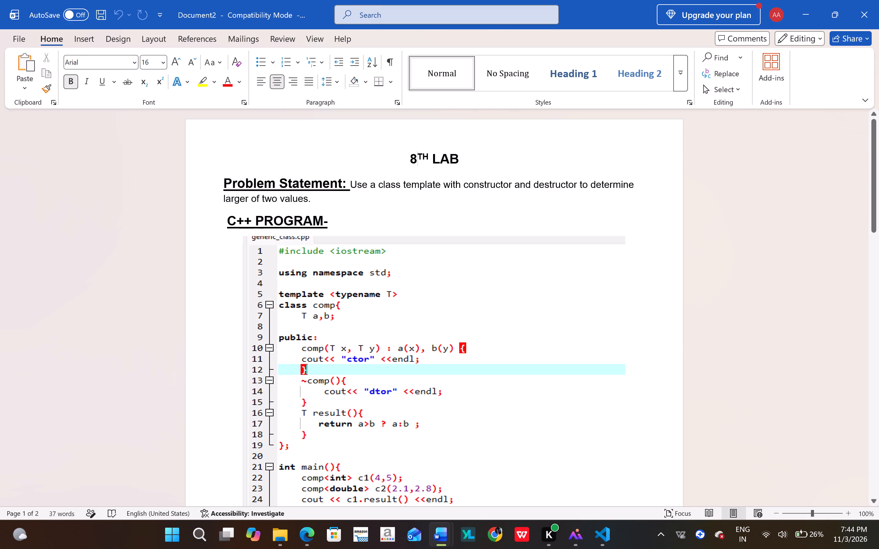
{"action": "key", "text": "BackSpace"}
{"action": "key", "text": "7"}
Replace the first problem statement's text with "Write a function template to compute the square of values of different data types.".
{"action": "left_click_drag", "start_coordinate": [351, 179], "coordinate": [367, 200]}
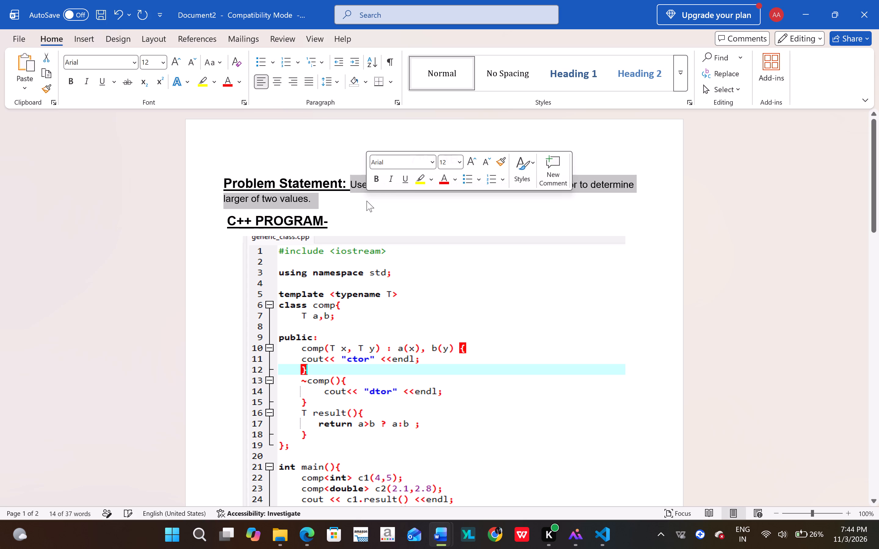
{"action": "type", "text": "Write a"}
{"action": "key", "text": "space"}
{"action": "type", "text": "function template to"}
{"action": "key", "text": "space"}
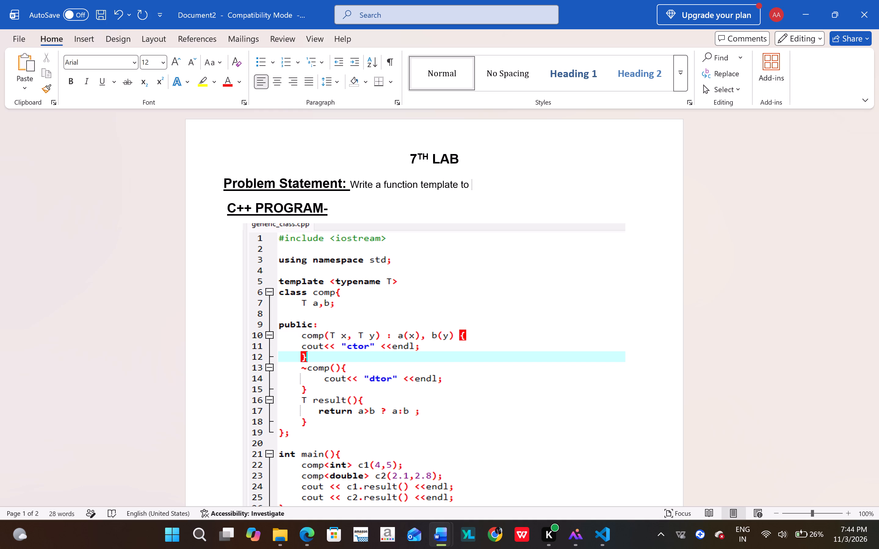
{"action": "type", "text": "compute the"}
{"action": "key", "text": "space"}
{"action": "type", "text": "square of"}
{"action": "key", "text": "space"}
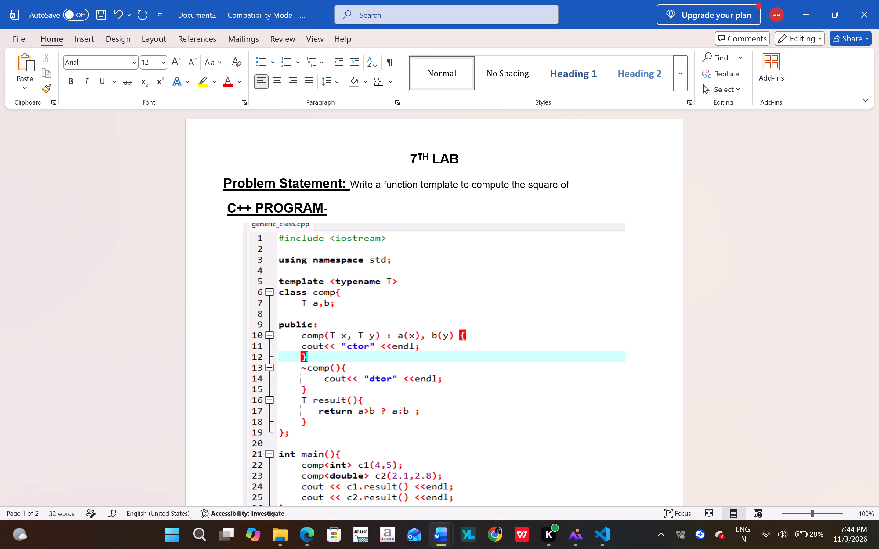
{"action": "type", "text": "values of different dasta types"}
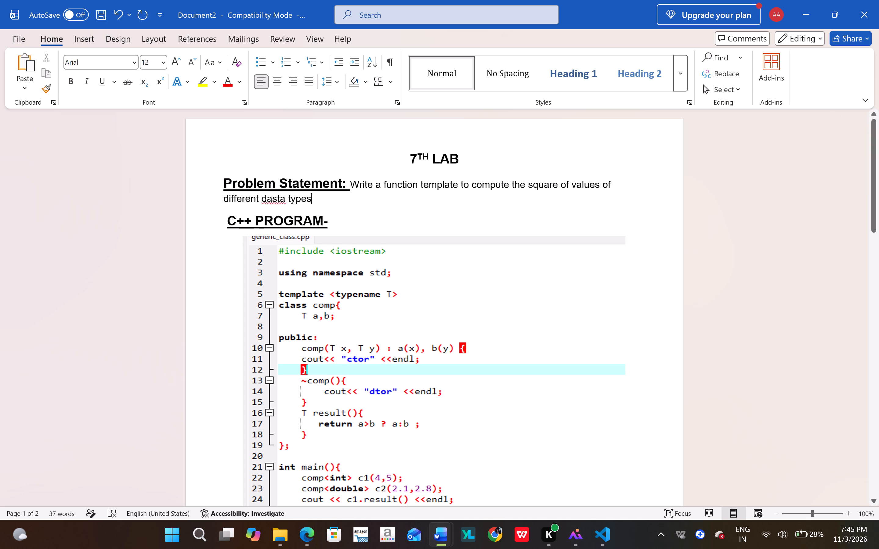
{"action": "left_click", "coordinate": [274, 196]}
{"action": "key", "text": "Right"}
{"action": "key", "text": "BackSpace"}
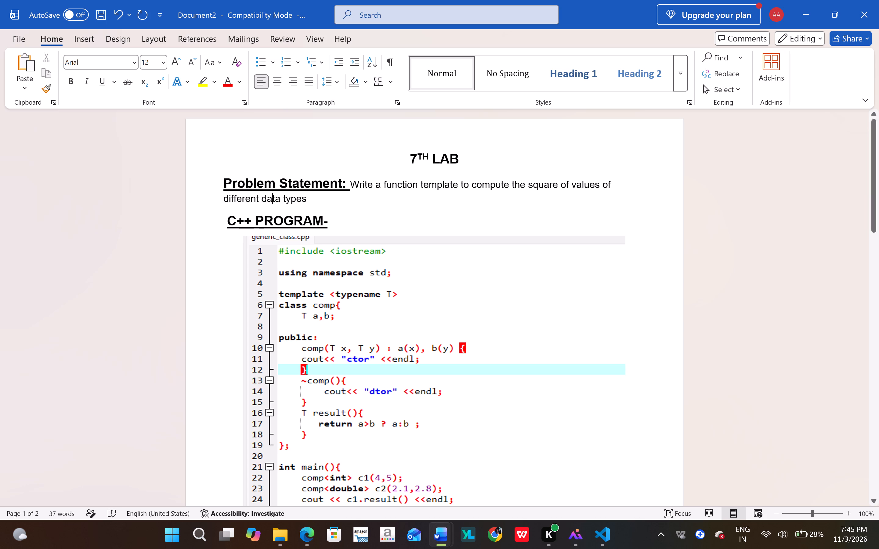
{"action": "left_click", "coordinate": [311, 200]}
{"action": "key", "text": "period"}
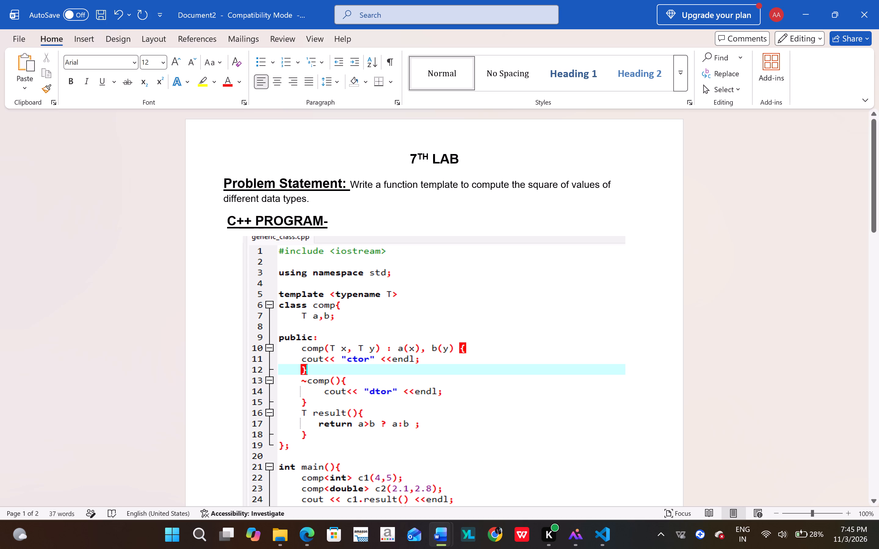
{"action": "scroll", "coordinate": [428, 240], "scroll_direction": "down", "scroll_amount": 3}
{"action": "left_click", "coordinate": [428, 240]}
{"action": "right_click", "coordinate": [428, 239]}
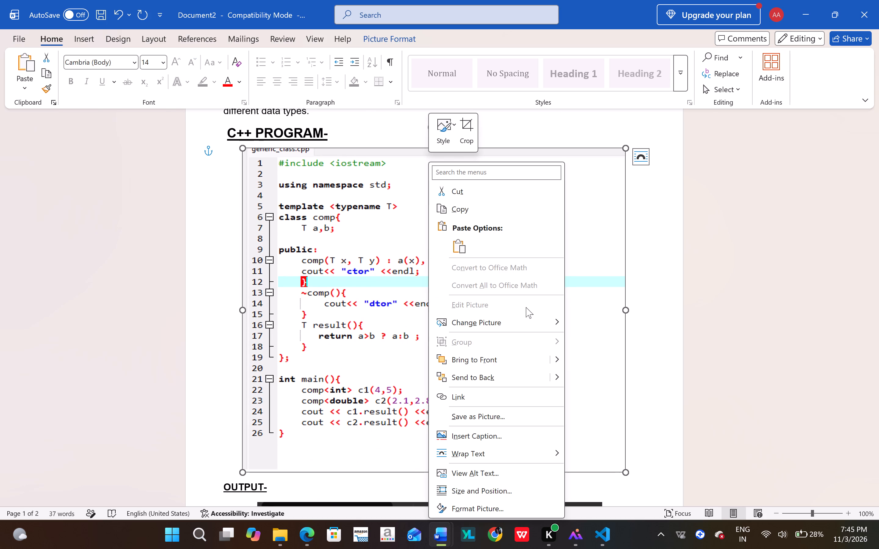
{"action": "left_click", "coordinate": [501, 331]}
{"action": "left_click", "coordinate": [590, 324]}
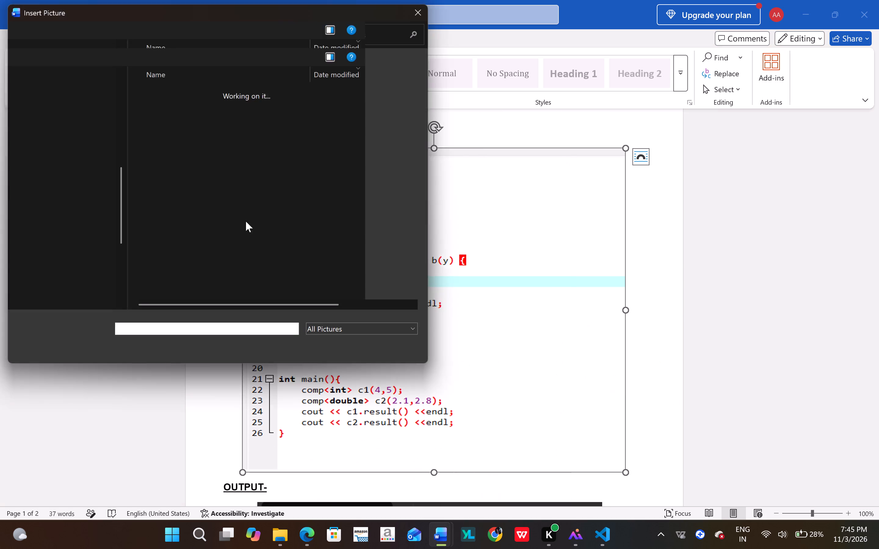
{"action": "scroll", "coordinate": [69, 132], "scroll_direction": "up", "scroll_amount": 3}
{"action": "left_click", "coordinate": [70, 138]}
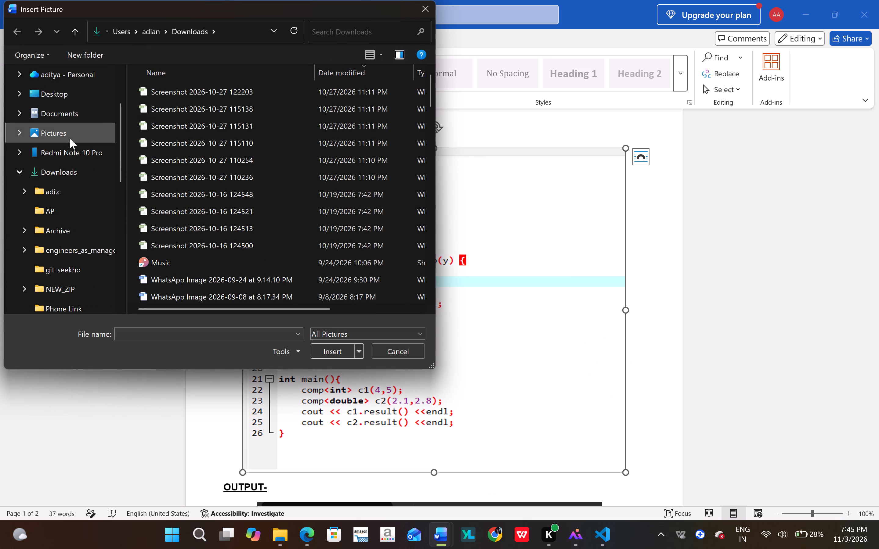
{"action": "double_click", "coordinate": [382, 107]}
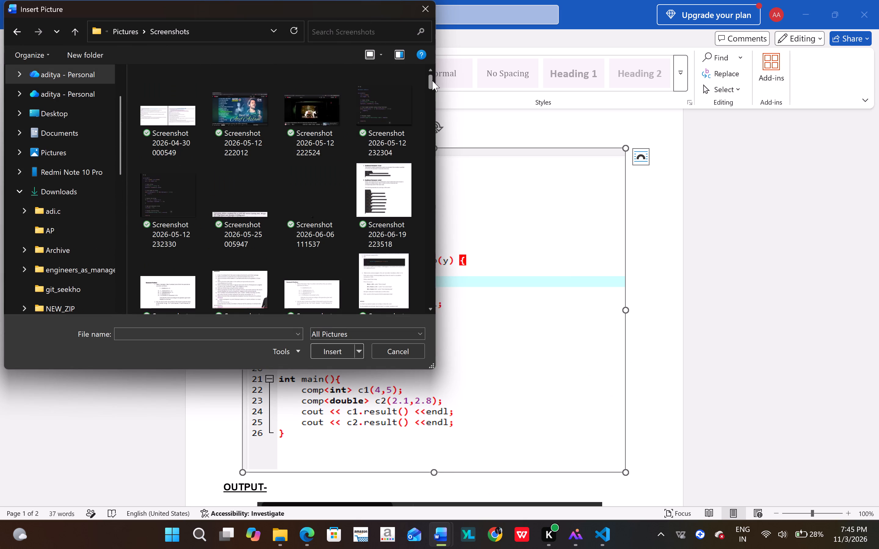
{"action": "left_click_drag", "start_coordinate": [432, 80], "coordinate": [433, 426]}
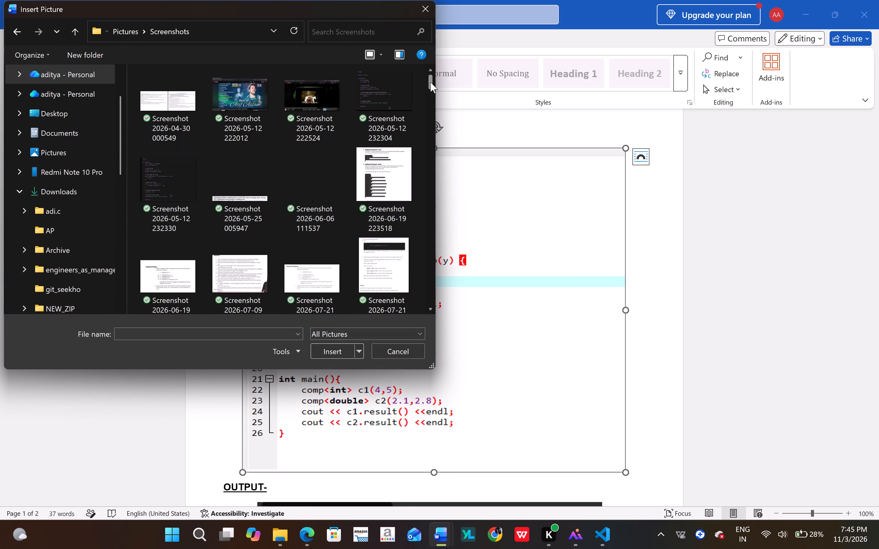
{"action": "left_click_drag", "start_coordinate": [430, 82], "coordinate": [440, 308]}
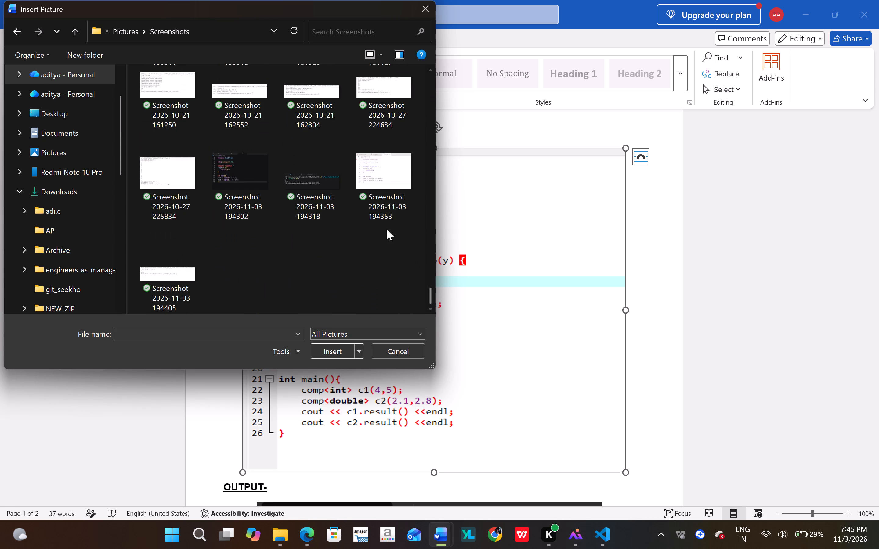
{"action": "double_click", "coordinate": [378, 174]}
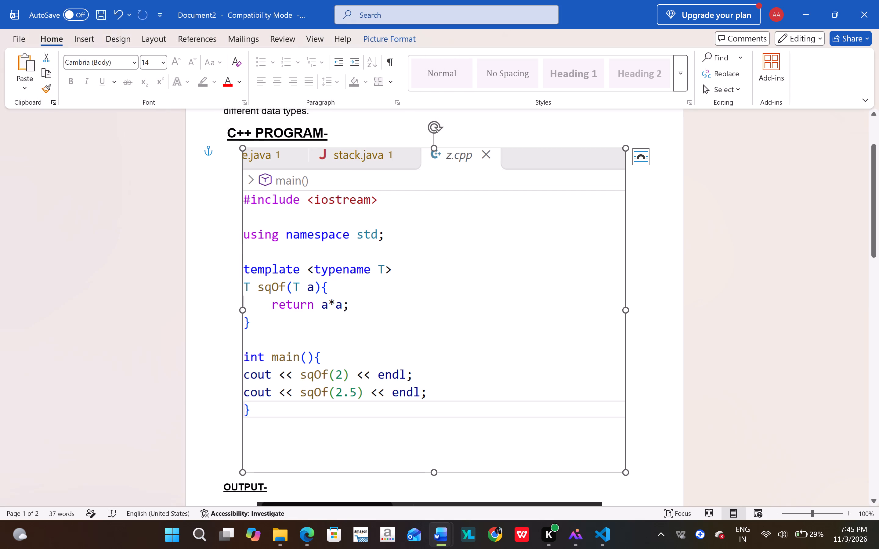
Extend the code picture's crop on its left side to include the line numbers and the practice.java tab.
{"action": "left_click", "coordinate": [497, 267]}
{"action": "right_click", "coordinate": [496, 267]}
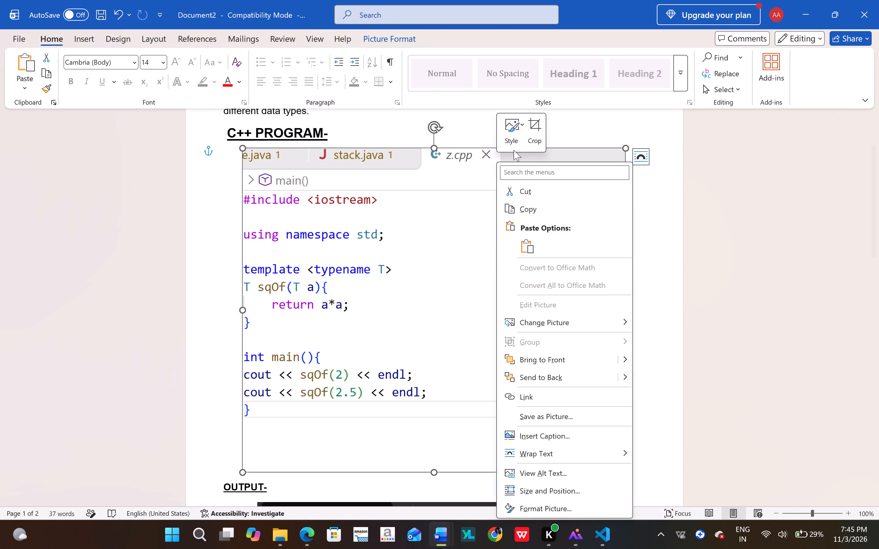
{"action": "left_click", "coordinate": [533, 133]}
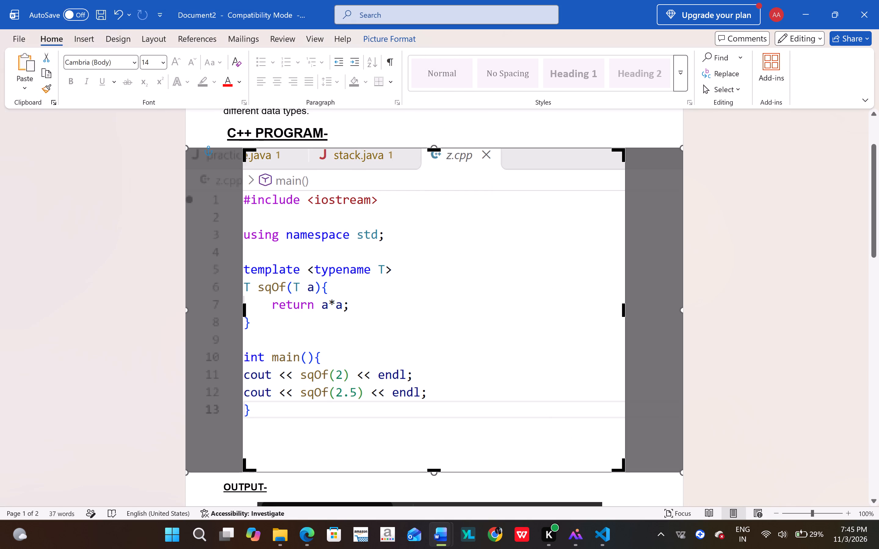
{"action": "left_click_drag", "start_coordinate": [245, 308], "coordinate": [188, 312]}
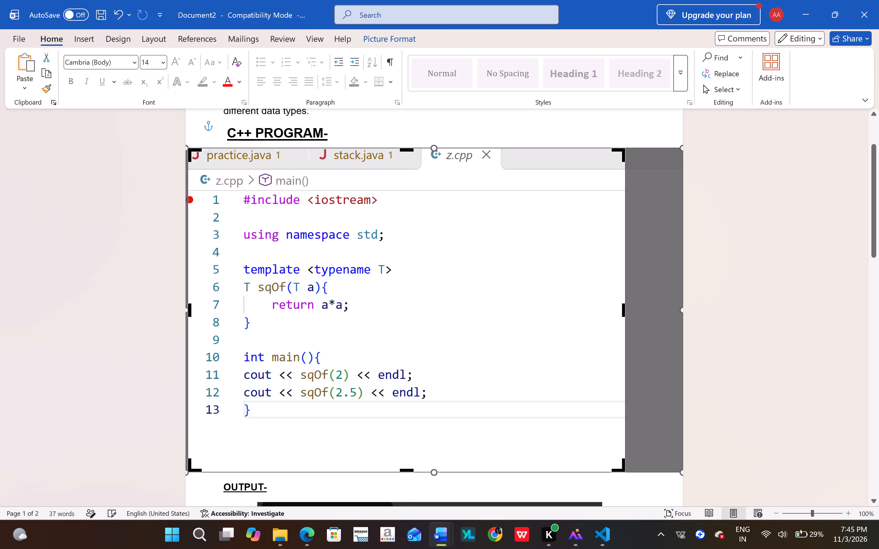
{"action": "left_click", "coordinate": [767, 260]}
Move the code picture right so its left edge lines up with the page's text margin.
{"action": "left_click", "coordinate": [394, 300]}
{"action": "left_click_drag", "start_coordinate": [392, 299], "coordinate": [432, 298]}
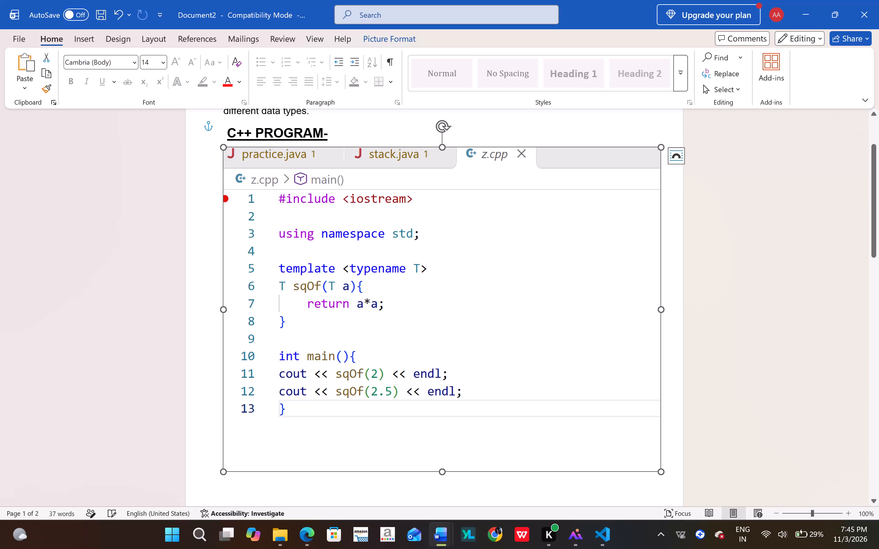
{"action": "left_click", "coordinate": [742, 288]}
Delete the blank lines between the code picture and the OUTPUT heading, bringing the output section onto the first page.
{"action": "scroll", "coordinate": [426, 286], "scroll_direction": "down", "scroll_amount": 5}
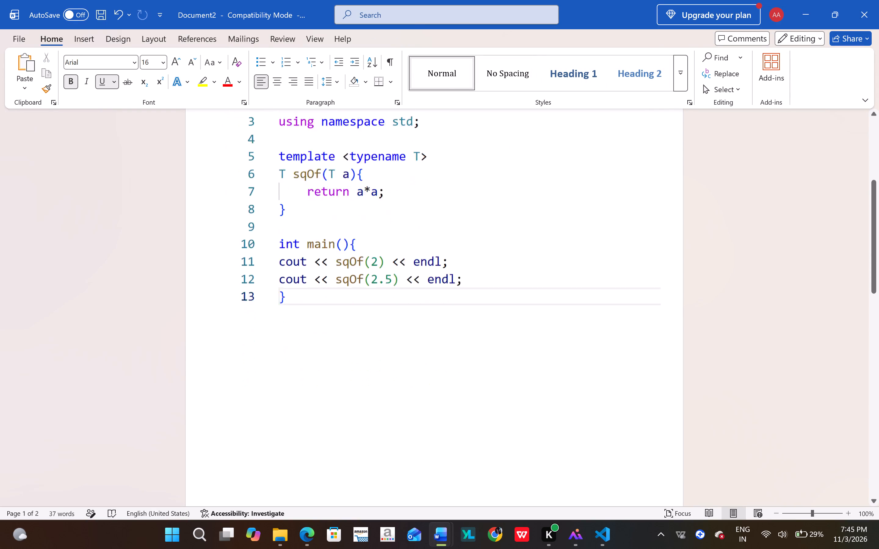
{"action": "scroll", "coordinate": [426, 286], "scroll_direction": "down", "scroll_amount": 11}
{"action": "left_click_drag", "start_coordinate": [236, 300], "coordinate": [239, 216]}
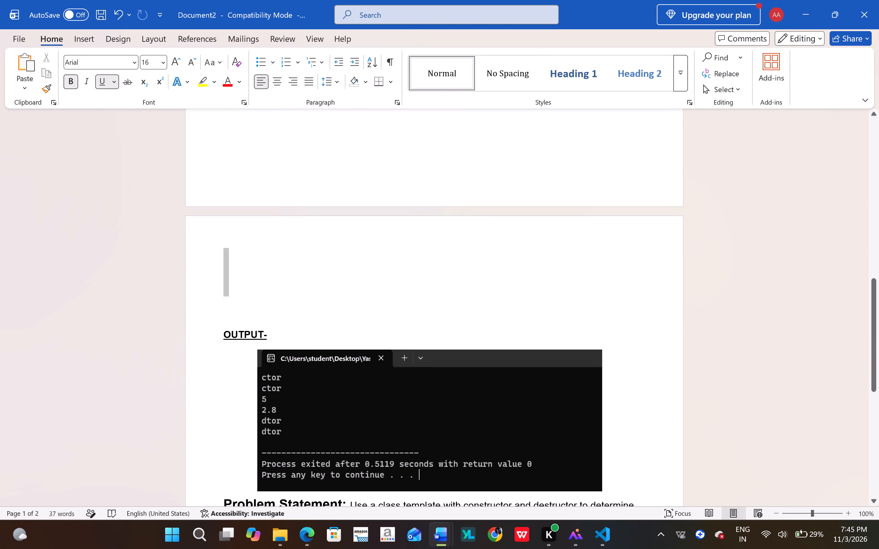
{"action": "left_click_drag", "start_coordinate": [239, 216], "coordinate": [225, 138]}
{"action": "key", "text": "BackSpace"}
{"action": "scroll", "coordinate": [232, 164], "scroll_direction": "up", "scroll_amount": 3}
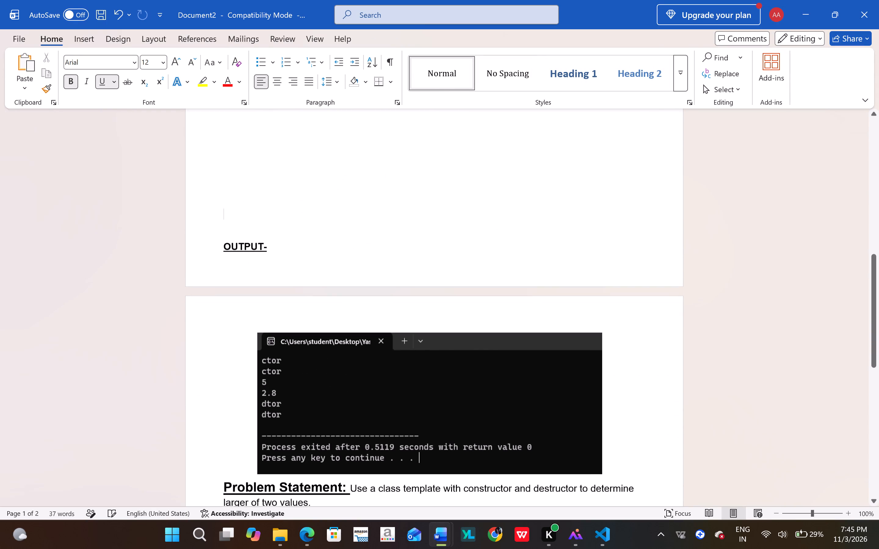
{"action": "left_click_drag", "start_coordinate": [232, 198], "coordinate": [234, 139]}
{"action": "key", "text": "BackSpace"}
{"action": "key", "text": "BackSpace"}
{"action": "key", "text": "BackSpace"}
{"action": "key", "text": "BackSpace"}
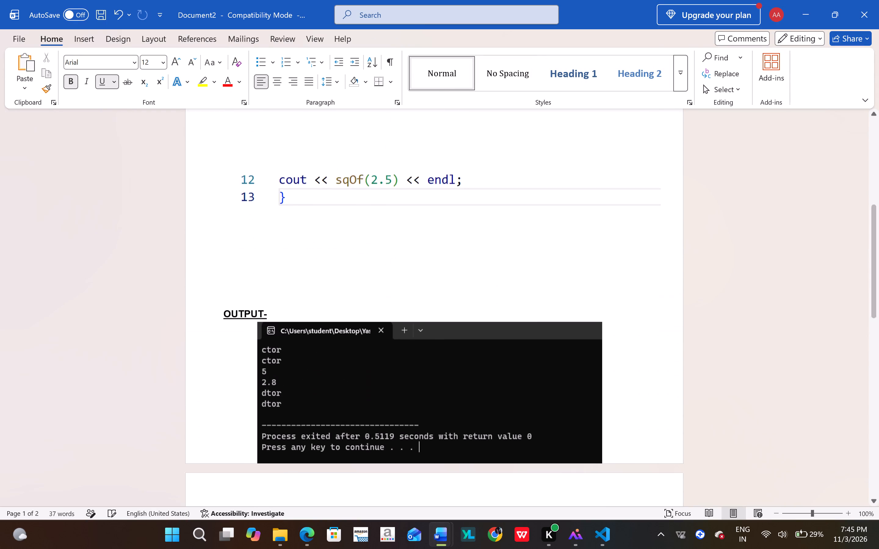
{"action": "key", "text": "BackSpace"}
{"action": "scroll", "coordinate": [301, 345], "scroll_direction": "down", "scroll_amount": 8}
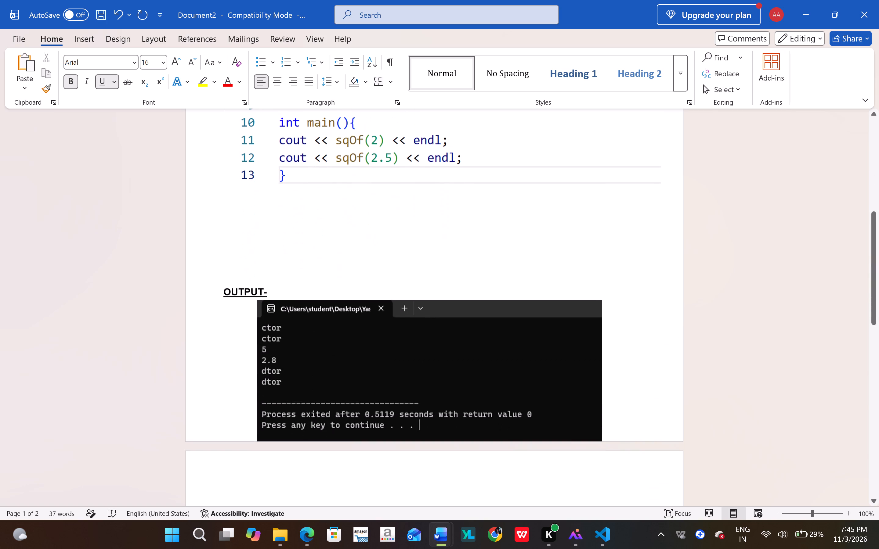
{"action": "left_click", "coordinate": [353, 396]}
{"action": "right_click", "coordinate": [370, 375]}
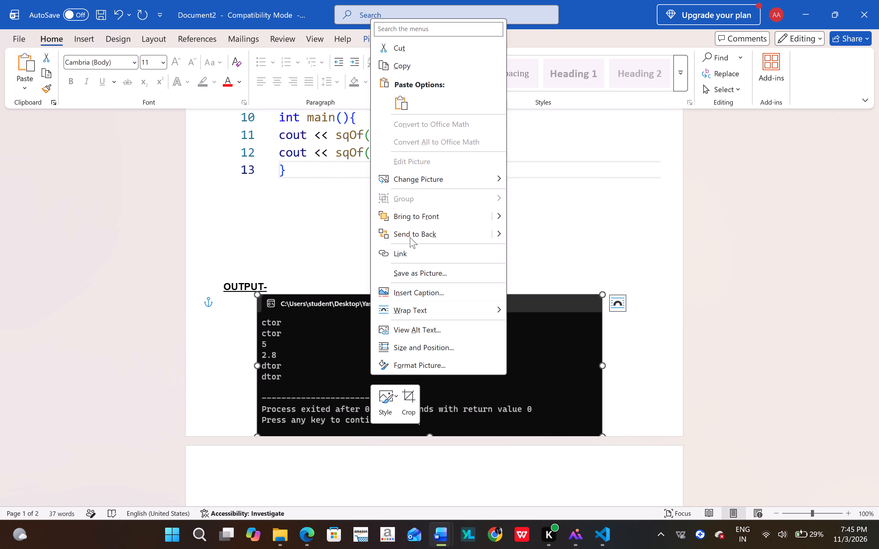
{"action": "left_click", "coordinate": [429, 177]}
{"action": "left_click", "coordinate": [544, 182]}
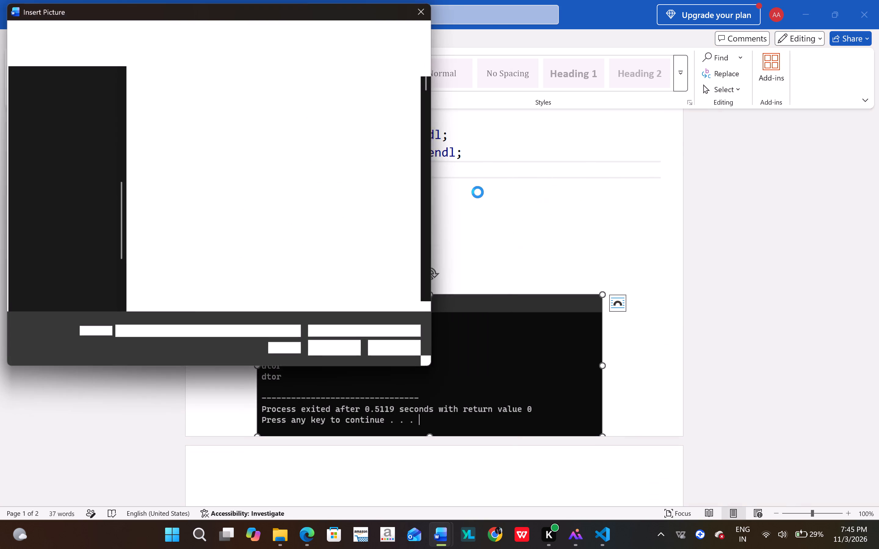
{"action": "left_click_drag", "start_coordinate": [432, 81], "coordinate": [444, 279]}
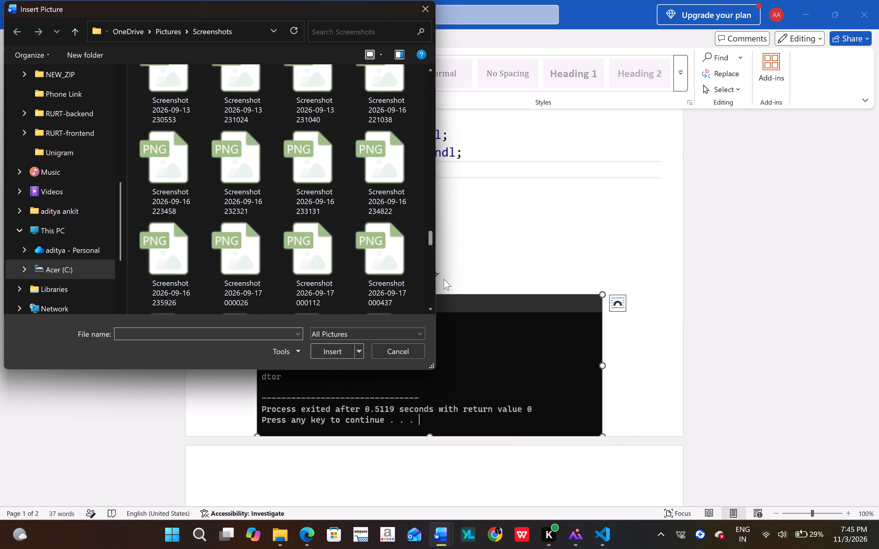
{"action": "left_click_drag", "start_coordinate": [444, 279], "coordinate": [450, 317]}
{"action": "double_click", "coordinate": [163, 279]}
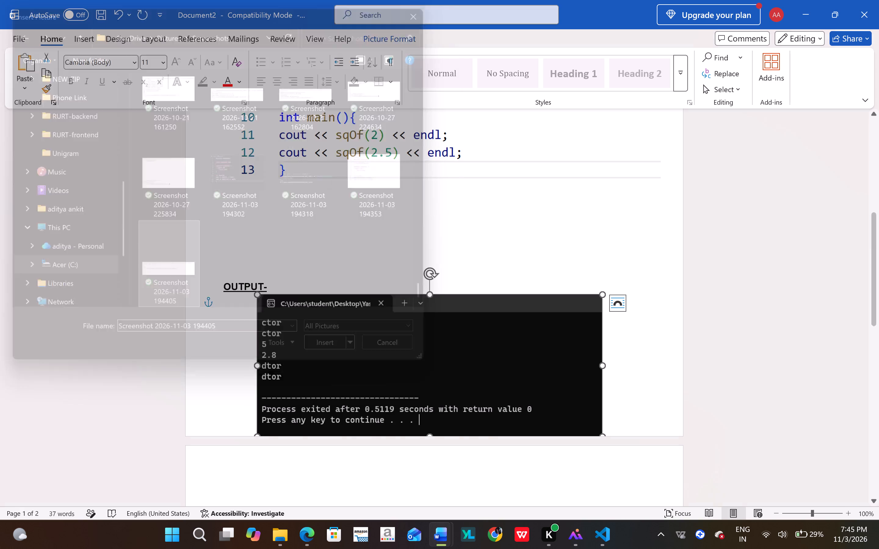
Recrop the output picture to include the start of the PS prompt lines and end just after the final prompt's cursor.
{"action": "right_click", "coordinate": [328, 338]}
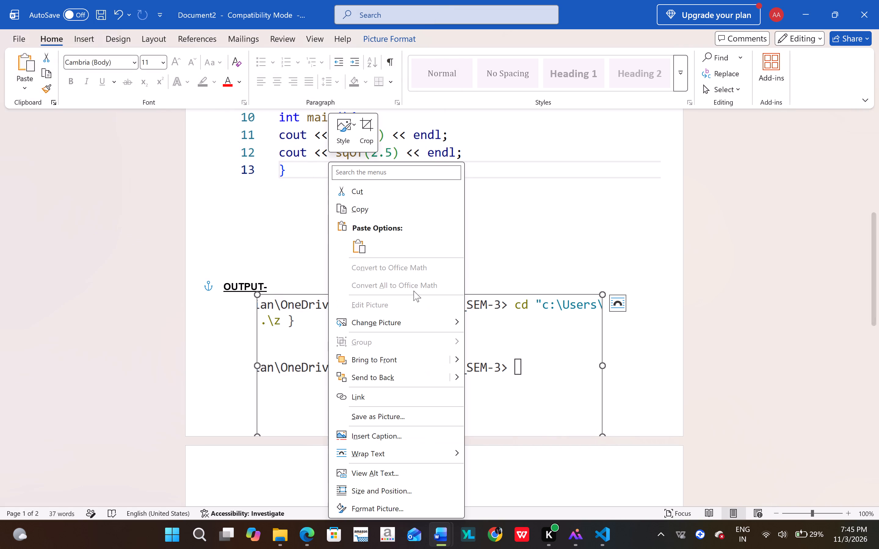
{"action": "left_click", "coordinate": [369, 129]}
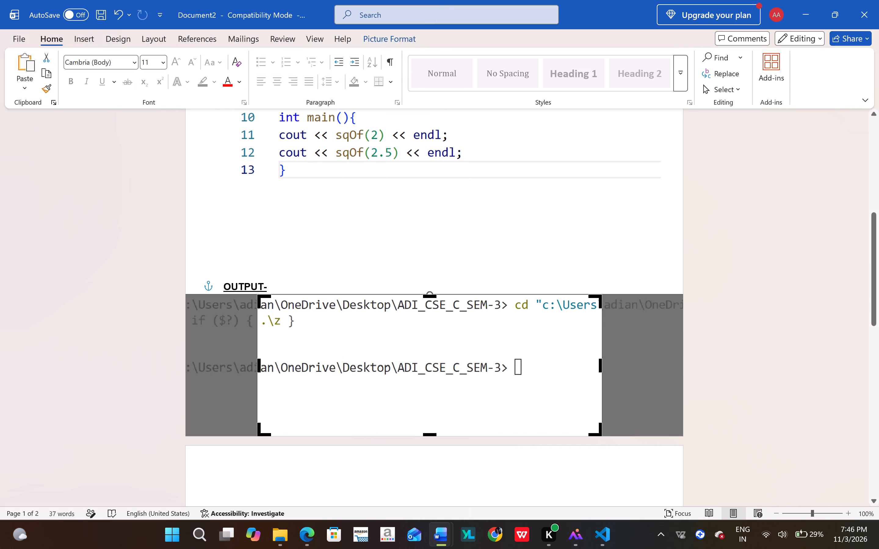
{"action": "left_click_drag", "start_coordinate": [257, 366], "coordinate": [203, 366]}
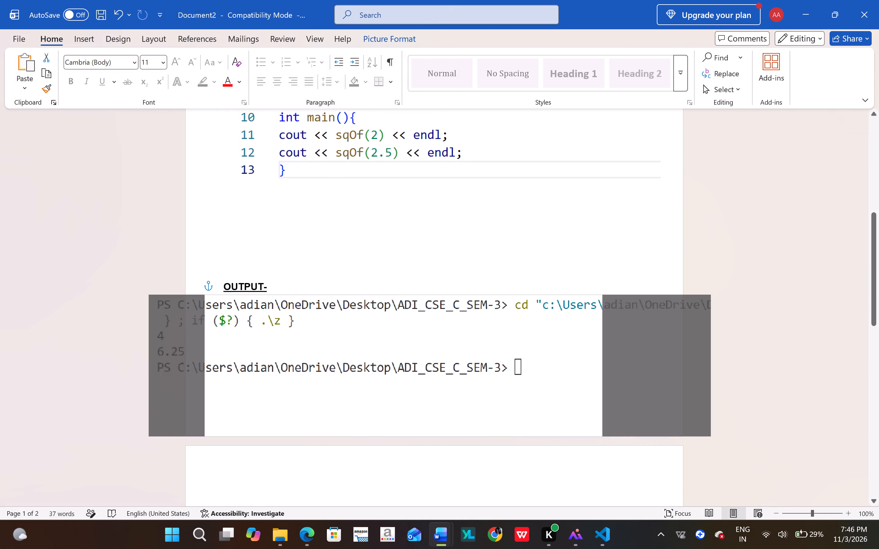
{"action": "left_click_drag", "start_coordinate": [203, 366], "coordinate": [145, 364]}
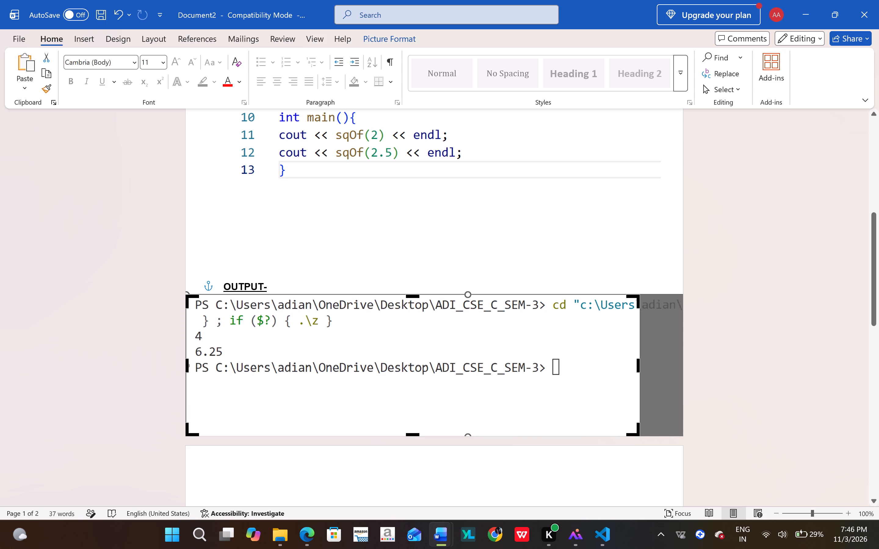
{"action": "left_click_drag", "start_coordinate": [639, 367], "coordinate": [558, 367]}
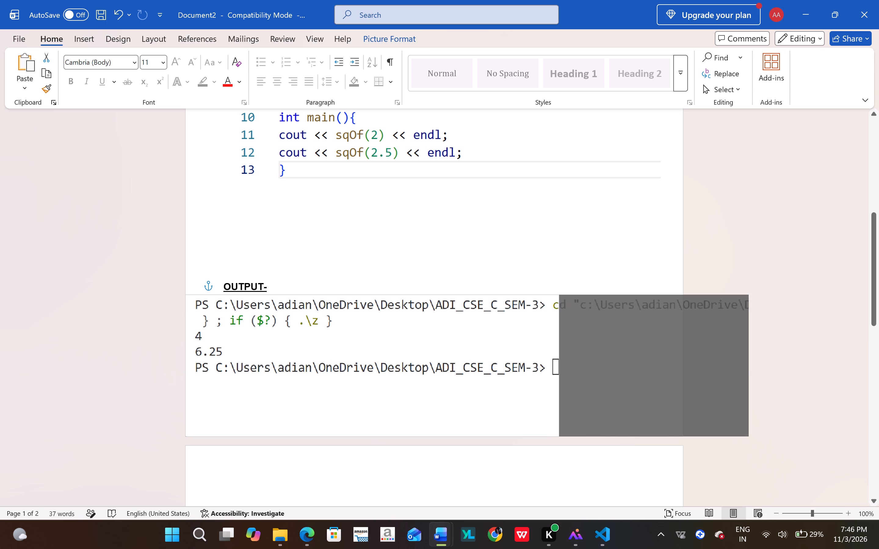
{"action": "left_click_drag", "start_coordinate": [558, 367], "coordinate": [555, 366]}
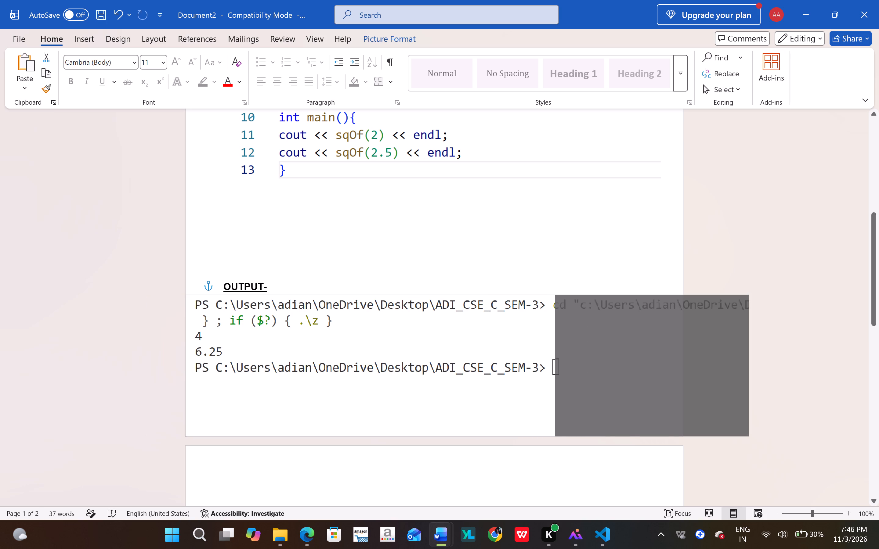
{"action": "left_click_drag", "start_coordinate": [555, 366], "coordinate": [562, 365]}
{"action": "left_click", "coordinate": [357, 342]}
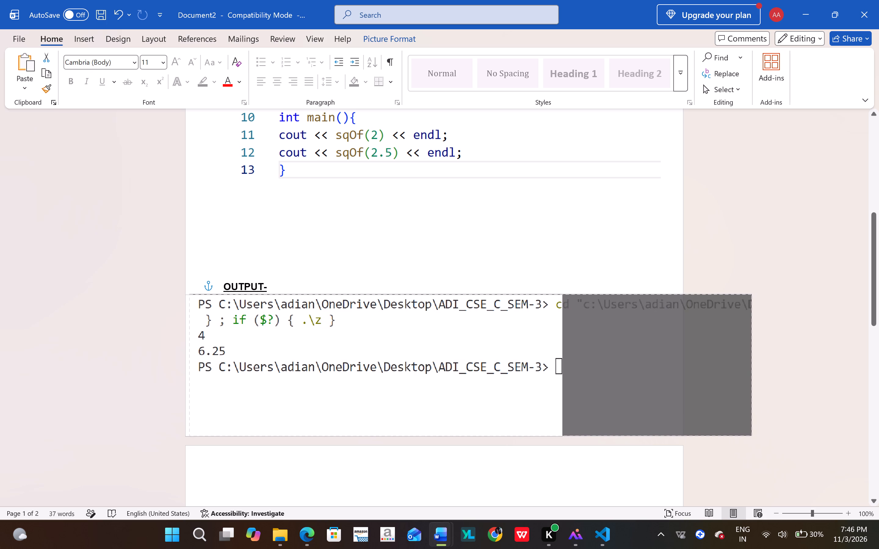
{"action": "left_click", "coordinate": [589, 262]}
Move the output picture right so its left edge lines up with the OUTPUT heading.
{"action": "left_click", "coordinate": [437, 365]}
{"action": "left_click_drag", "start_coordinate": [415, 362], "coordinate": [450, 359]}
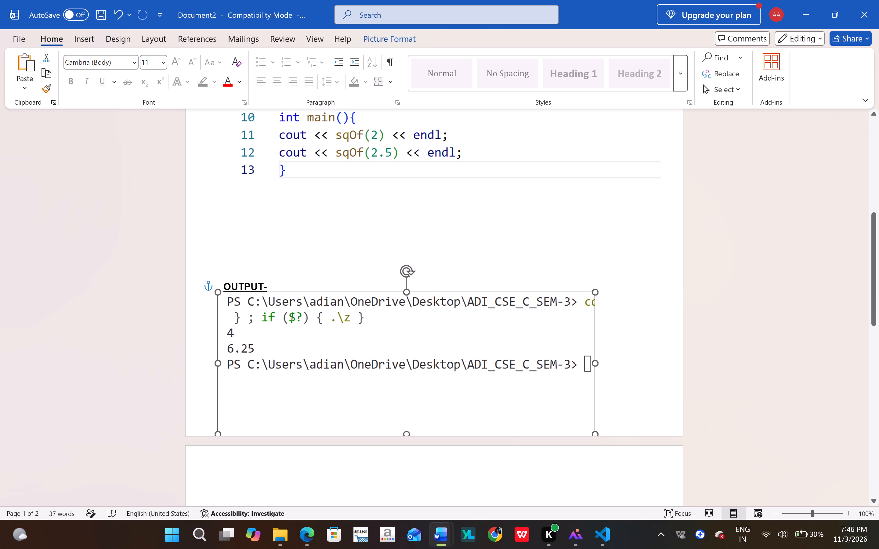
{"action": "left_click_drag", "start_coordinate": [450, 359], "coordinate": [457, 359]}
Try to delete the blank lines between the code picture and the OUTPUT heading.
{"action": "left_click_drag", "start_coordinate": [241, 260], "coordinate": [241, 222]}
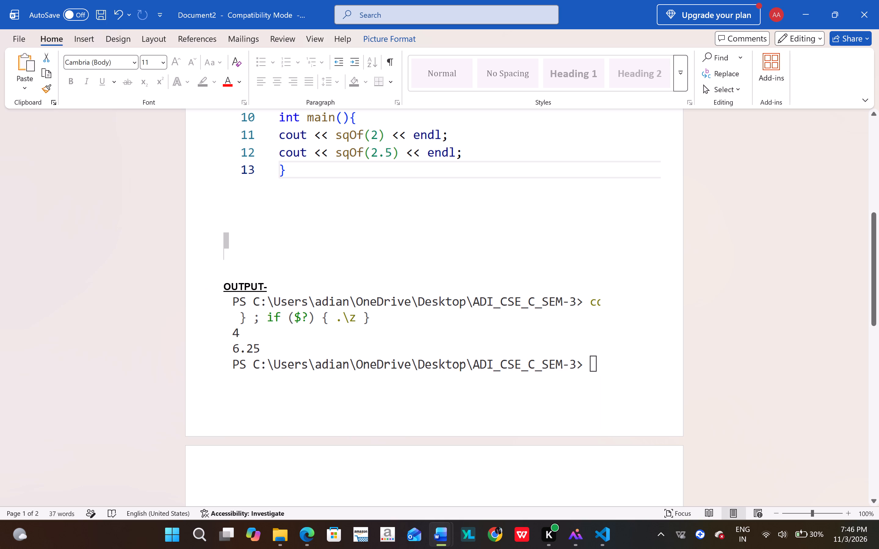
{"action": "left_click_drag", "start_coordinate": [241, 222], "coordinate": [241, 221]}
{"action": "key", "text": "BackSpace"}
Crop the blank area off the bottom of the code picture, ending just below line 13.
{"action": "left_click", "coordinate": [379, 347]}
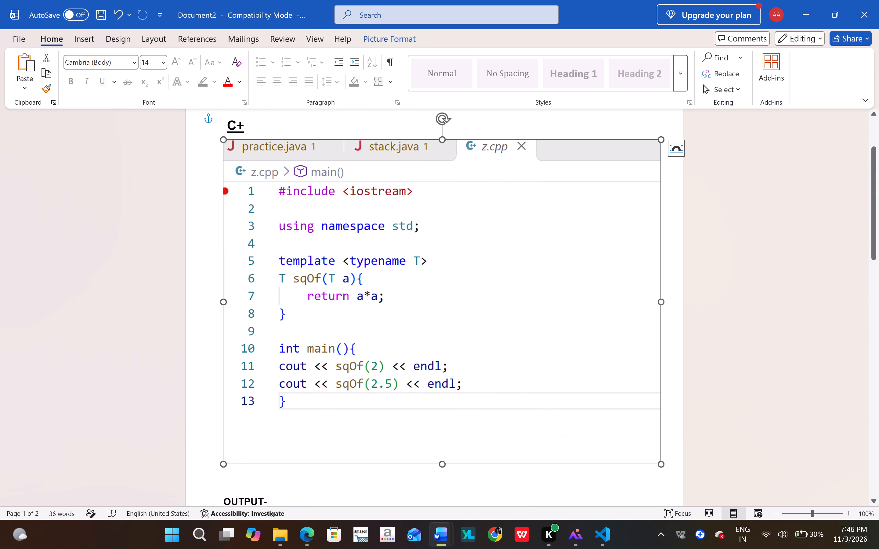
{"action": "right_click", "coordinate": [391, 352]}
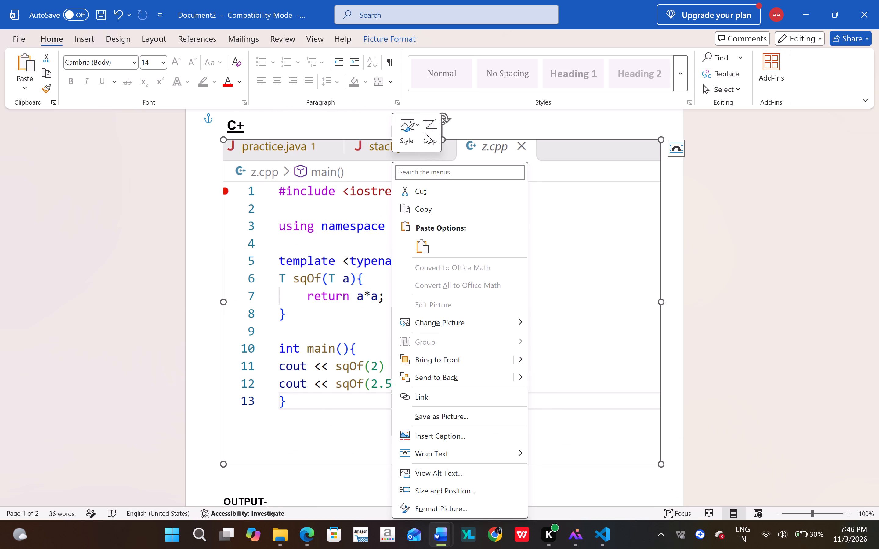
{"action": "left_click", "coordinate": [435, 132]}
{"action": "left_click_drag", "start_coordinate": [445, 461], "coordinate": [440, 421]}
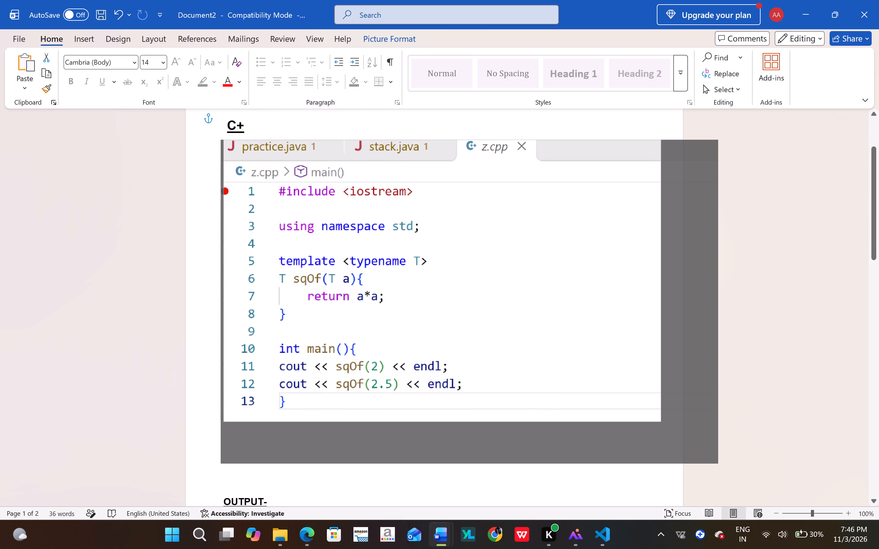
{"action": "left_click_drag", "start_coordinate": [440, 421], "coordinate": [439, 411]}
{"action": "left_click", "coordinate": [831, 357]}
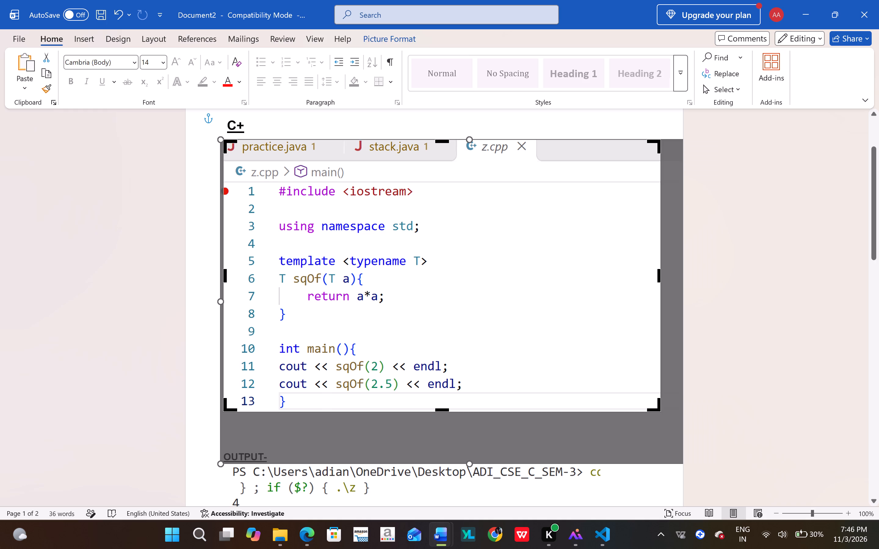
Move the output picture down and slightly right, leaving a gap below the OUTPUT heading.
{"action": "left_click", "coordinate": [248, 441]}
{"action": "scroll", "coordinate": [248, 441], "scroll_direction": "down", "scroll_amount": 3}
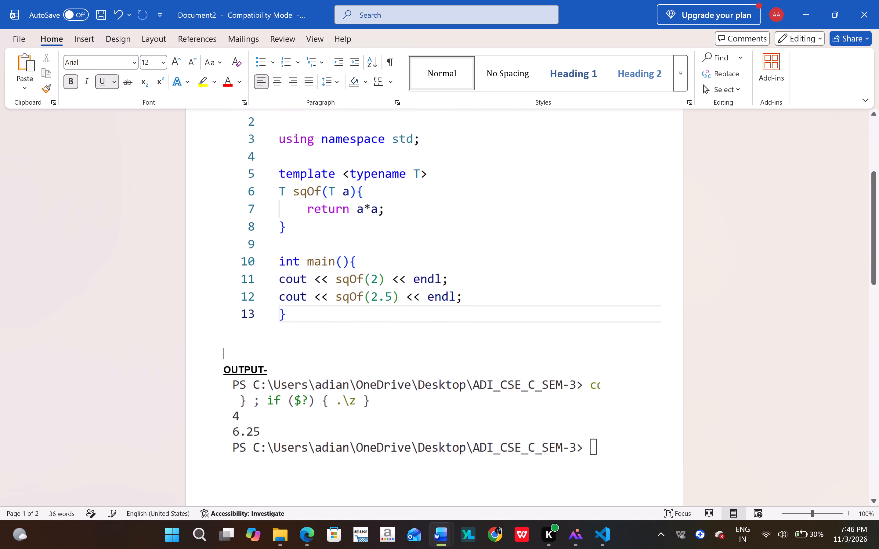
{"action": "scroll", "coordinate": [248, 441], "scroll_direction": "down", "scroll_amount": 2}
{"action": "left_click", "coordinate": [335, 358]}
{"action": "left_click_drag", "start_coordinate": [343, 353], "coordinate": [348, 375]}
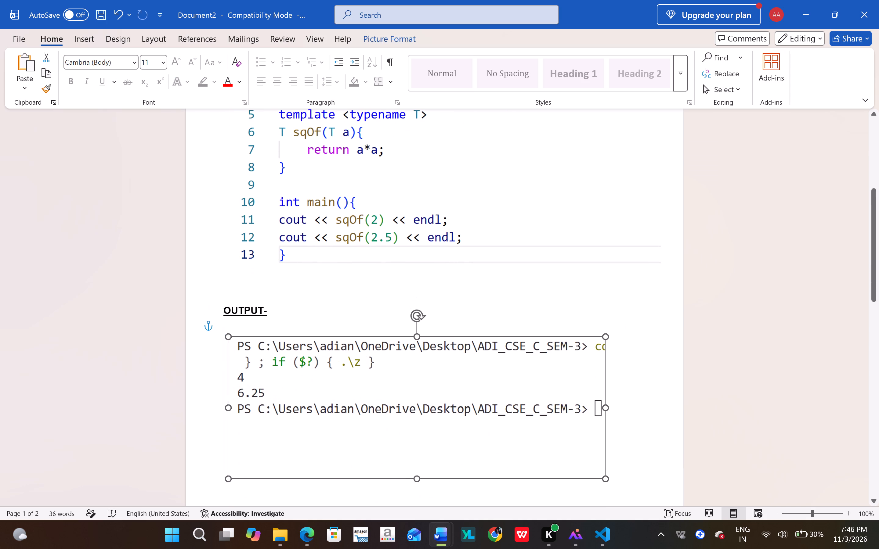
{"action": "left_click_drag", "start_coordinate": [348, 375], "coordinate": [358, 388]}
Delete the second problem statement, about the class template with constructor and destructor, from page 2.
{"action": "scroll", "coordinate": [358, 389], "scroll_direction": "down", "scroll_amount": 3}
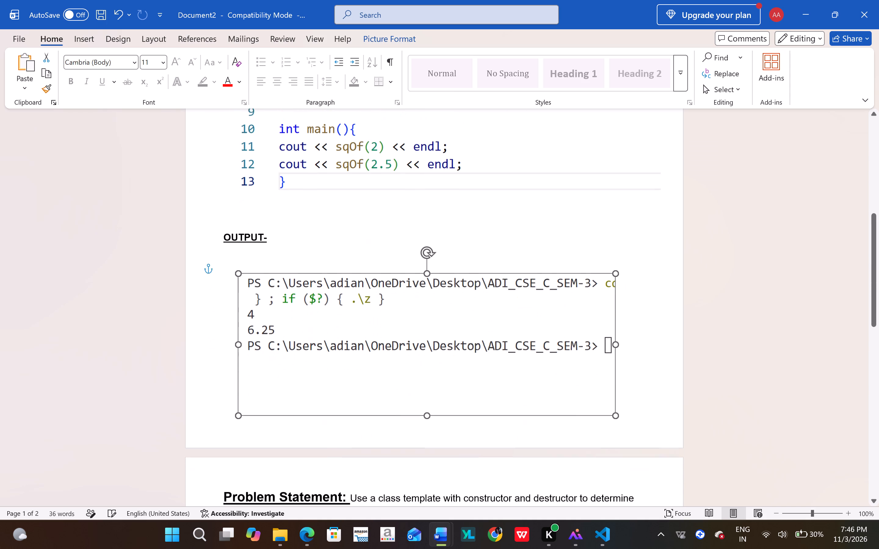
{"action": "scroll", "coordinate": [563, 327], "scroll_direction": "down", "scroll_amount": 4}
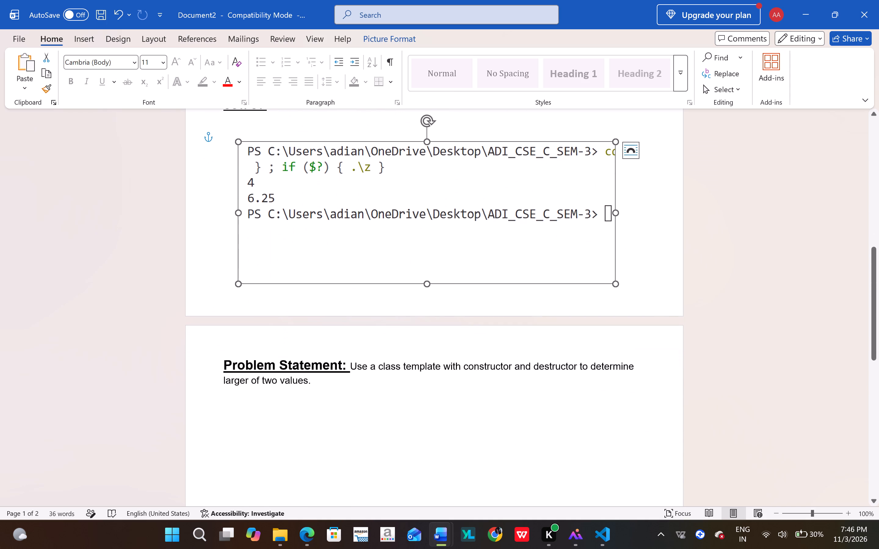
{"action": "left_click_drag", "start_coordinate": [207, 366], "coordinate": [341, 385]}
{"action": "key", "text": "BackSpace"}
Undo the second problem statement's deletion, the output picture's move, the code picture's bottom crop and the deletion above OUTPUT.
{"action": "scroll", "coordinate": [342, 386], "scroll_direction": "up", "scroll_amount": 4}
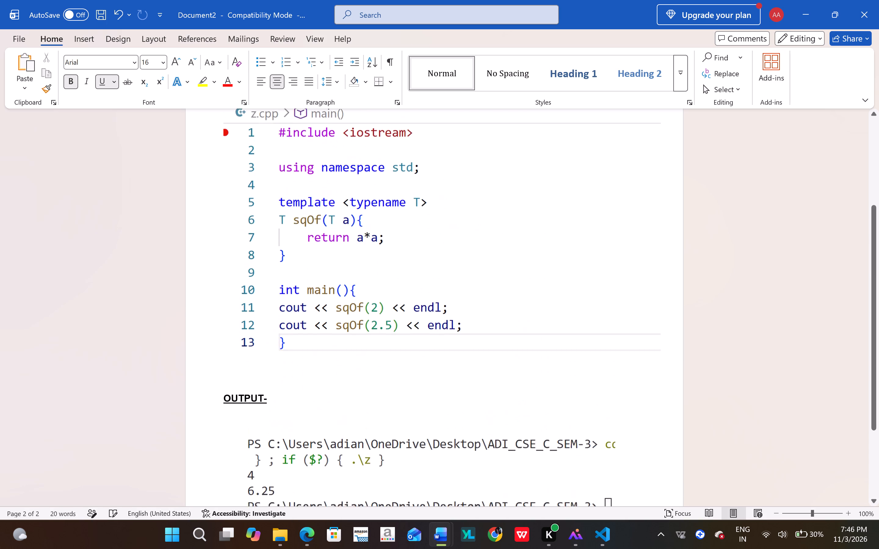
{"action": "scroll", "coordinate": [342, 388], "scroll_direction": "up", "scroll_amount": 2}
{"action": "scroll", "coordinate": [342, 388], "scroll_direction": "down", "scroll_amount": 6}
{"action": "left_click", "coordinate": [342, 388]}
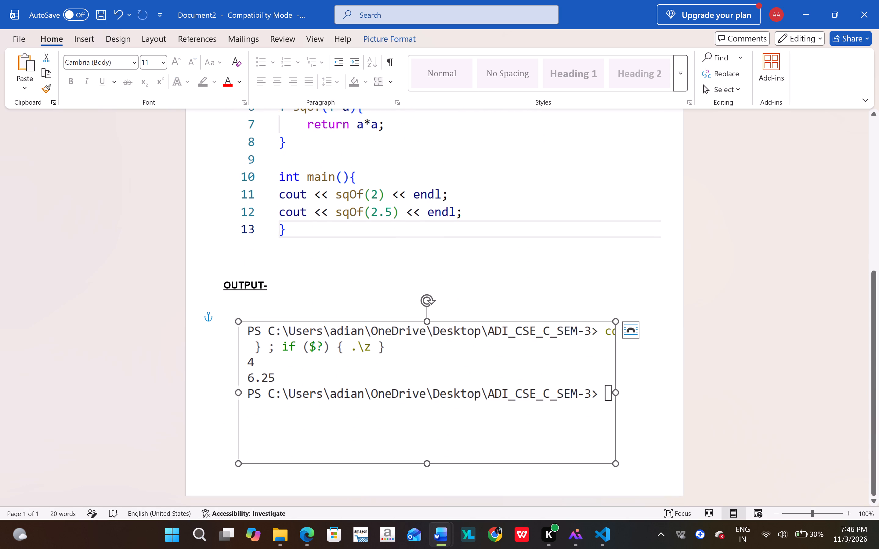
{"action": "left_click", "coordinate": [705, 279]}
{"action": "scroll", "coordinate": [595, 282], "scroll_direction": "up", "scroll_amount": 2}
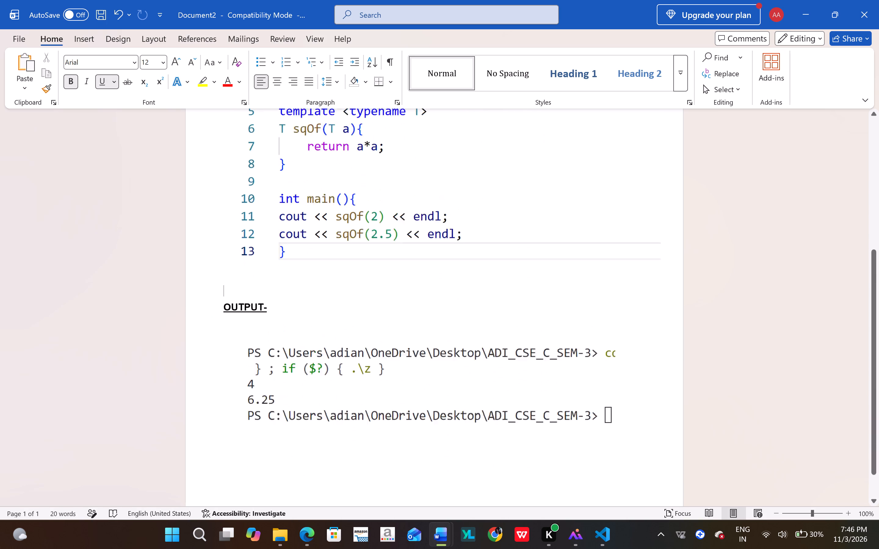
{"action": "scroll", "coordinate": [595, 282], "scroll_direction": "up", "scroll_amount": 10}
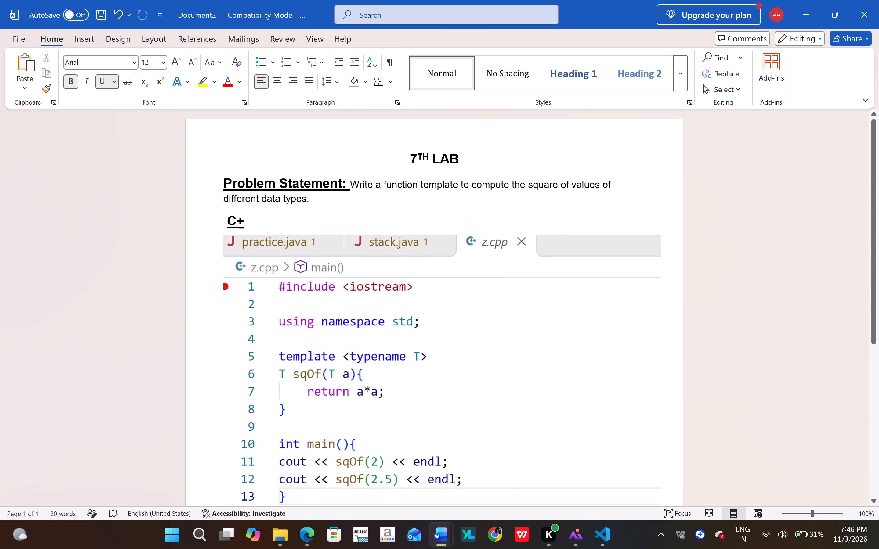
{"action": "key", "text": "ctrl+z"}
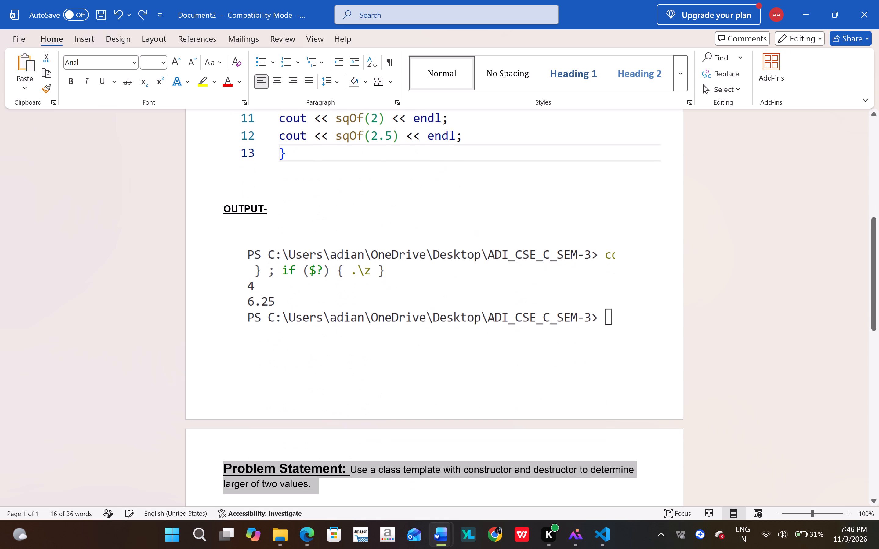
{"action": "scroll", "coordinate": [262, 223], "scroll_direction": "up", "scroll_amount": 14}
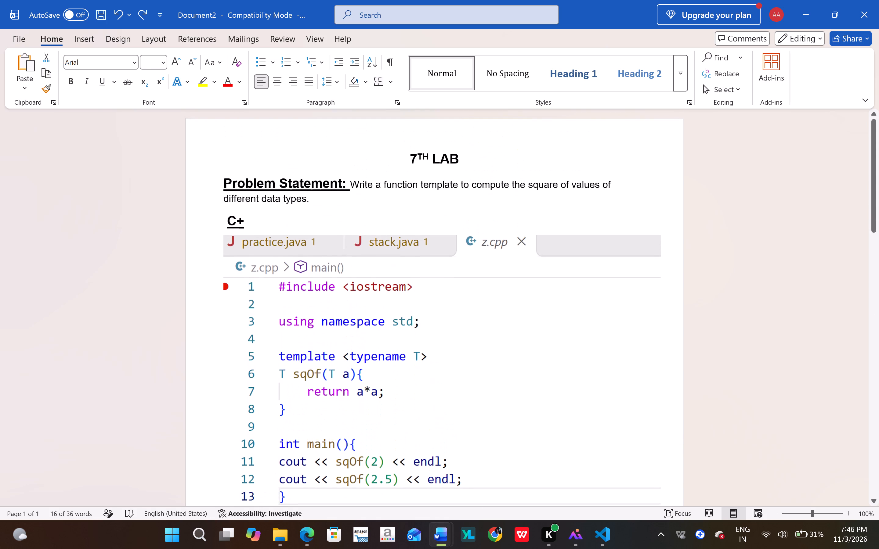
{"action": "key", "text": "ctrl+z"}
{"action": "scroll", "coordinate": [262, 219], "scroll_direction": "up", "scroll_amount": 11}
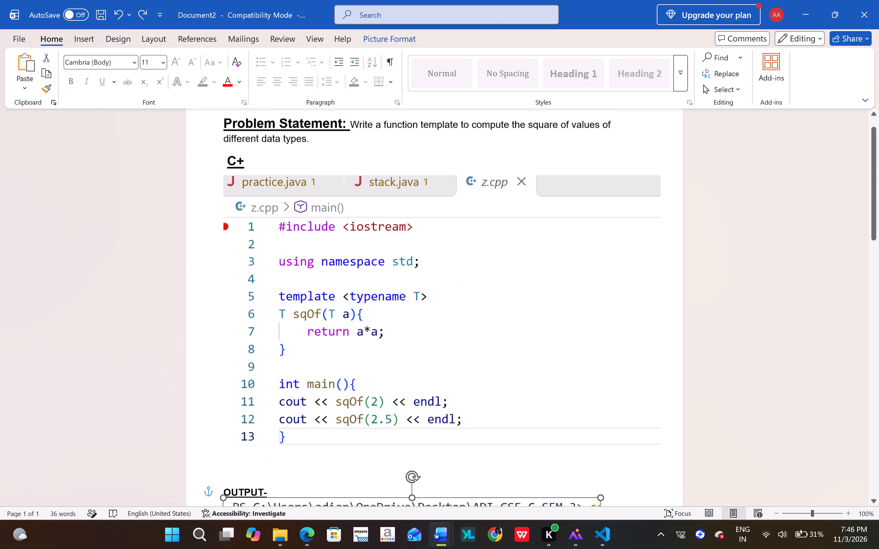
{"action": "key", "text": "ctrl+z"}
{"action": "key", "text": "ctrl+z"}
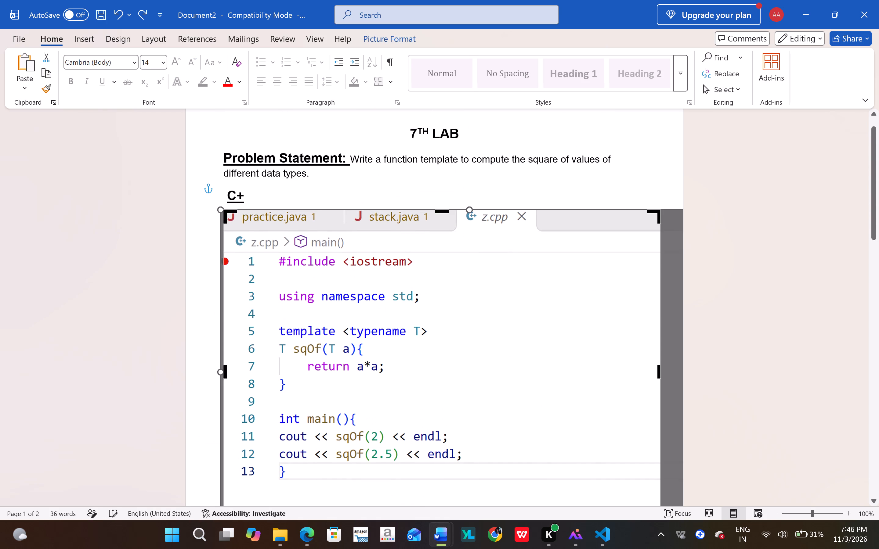
Crop the bottom of the code picture to just below the closing brace on line 13.
{"action": "left_click", "coordinate": [447, 300]}
{"action": "scroll", "coordinate": [447, 300], "scroll_direction": "up", "scroll_amount": 2}
{"action": "scroll", "coordinate": [447, 298], "scroll_direction": "down", "scroll_amount": 7}
{"action": "right_click", "coordinate": [447, 298]}
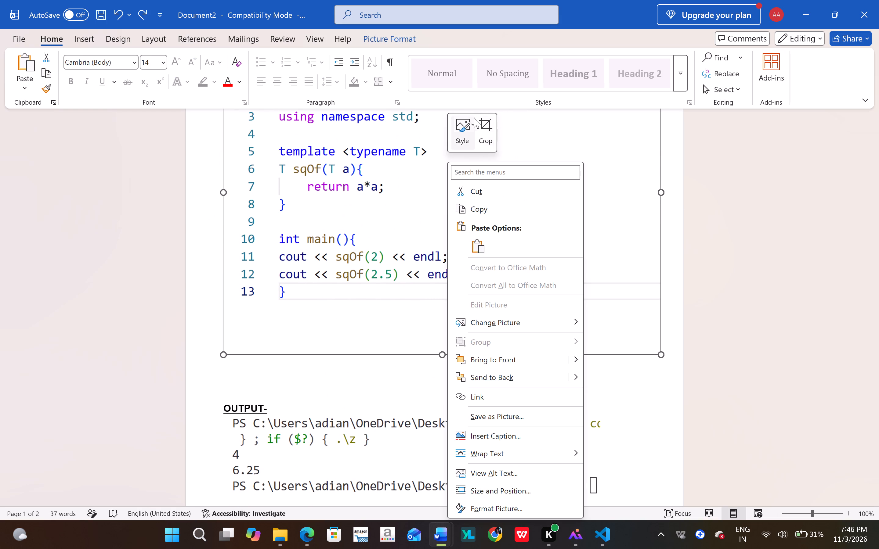
{"action": "left_click", "coordinate": [479, 124]}
{"action": "left_click_drag", "start_coordinate": [440, 352], "coordinate": [440, 339]}
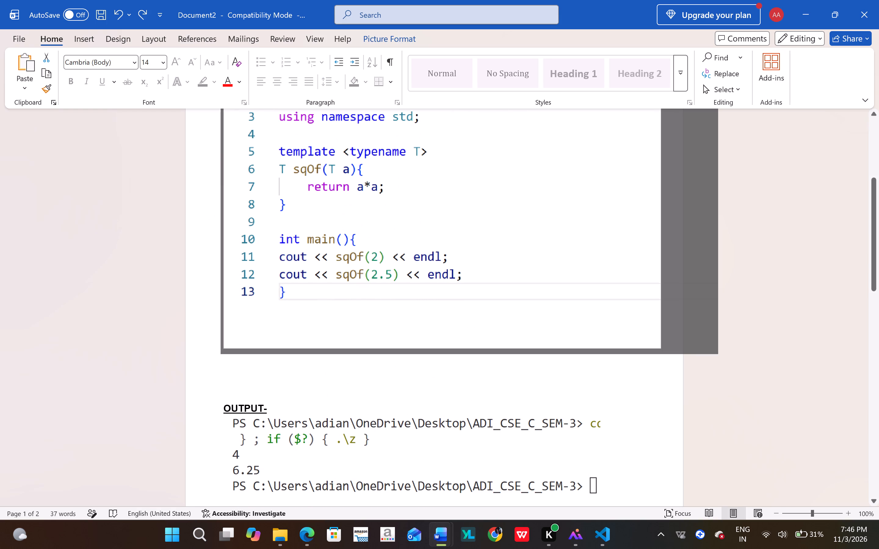
{"action": "left_click_drag", "start_coordinate": [440, 339], "coordinate": [435, 299]}
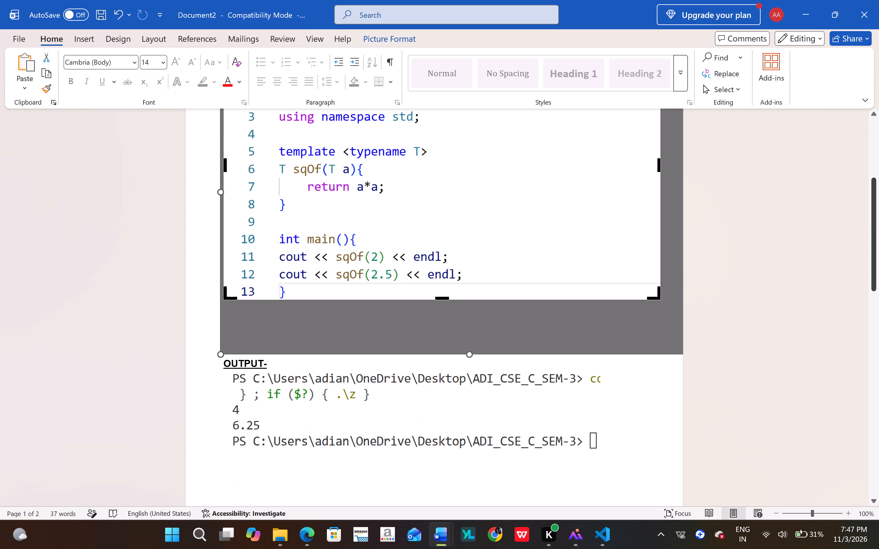
{"action": "left_click", "coordinate": [806, 214]}
Move the output picture to the page's horizontal centre, slightly below the OUTPUT heading.
{"action": "scroll", "coordinate": [622, 250], "scroll_direction": "down", "scroll_amount": 6}
{"action": "scroll", "coordinate": [621, 250], "scroll_direction": "up", "scroll_amount": 10}
{"action": "scroll", "coordinate": [621, 250], "scroll_direction": "down", "scroll_amount": 11}
{"action": "left_click", "coordinate": [411, 298]}
{"action": "left_click_drag", "start_coordinate": [406, 295], "coordinate": [434, 310]}
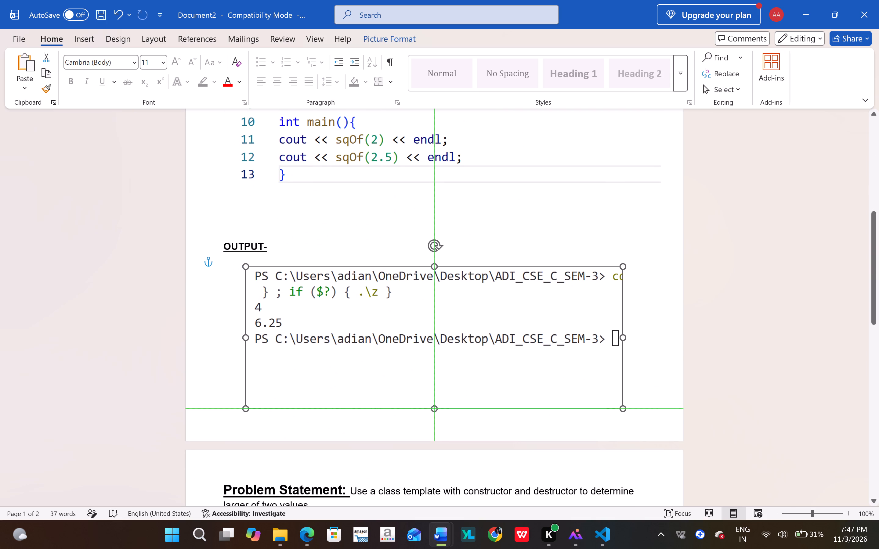
{"action": "left_click_drag", "start_coordinate": [434, 310], "coordinate": [434, 311]}
{"action": "left_click", "coordinate": [626, 228]}
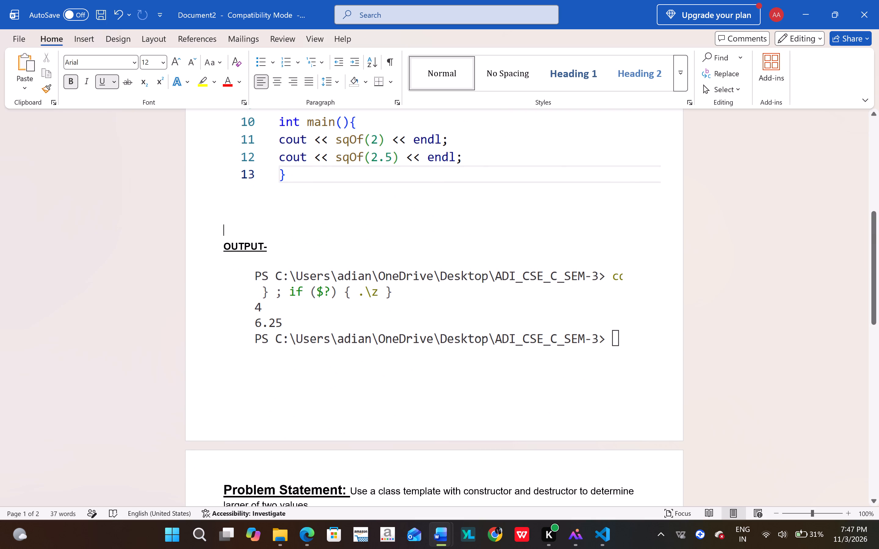
Delete the second problem statement, about determining the larger of two values with a class template, from page 2.
{"action": "scroll", "coordinate": [314, 464], "scroll_direction": "down", "scroll_amount": 4}
{"action": "left_click_drag", "start_coordinate": [216, 363], "coordinate": [329, 389]}
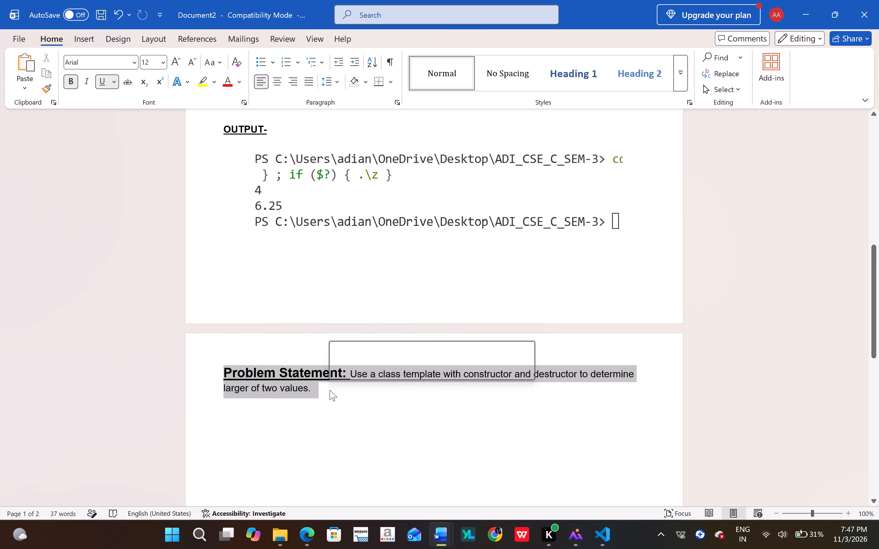
{"action": "key", "text": "BackSpace"}
{"action": "scroll", "coordinate": [330, 391], "scroll_direction": "up", "scroll_amount": 15}
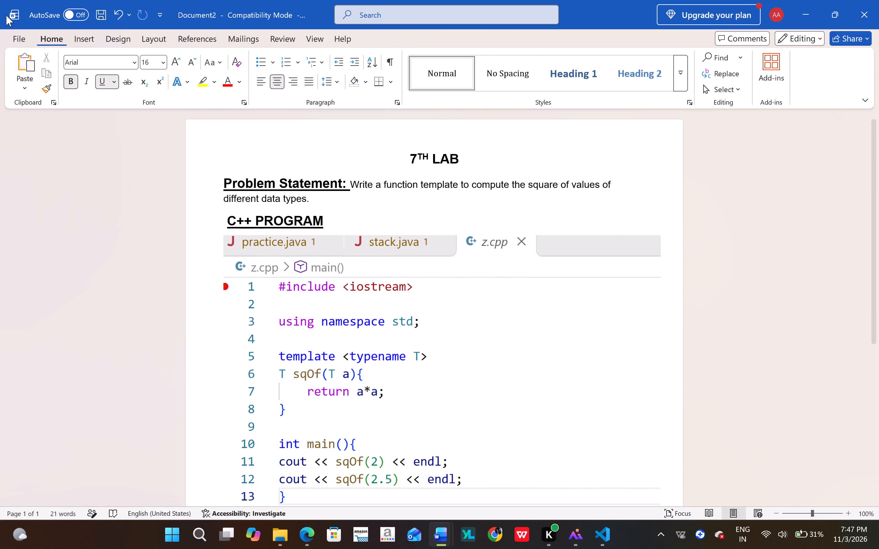
Turn on AutoSave for the 7th lab document, uploading it to the personal OneDrive under the name "generic function".
{"action": "left_click", "coordinate": [88, 13]}
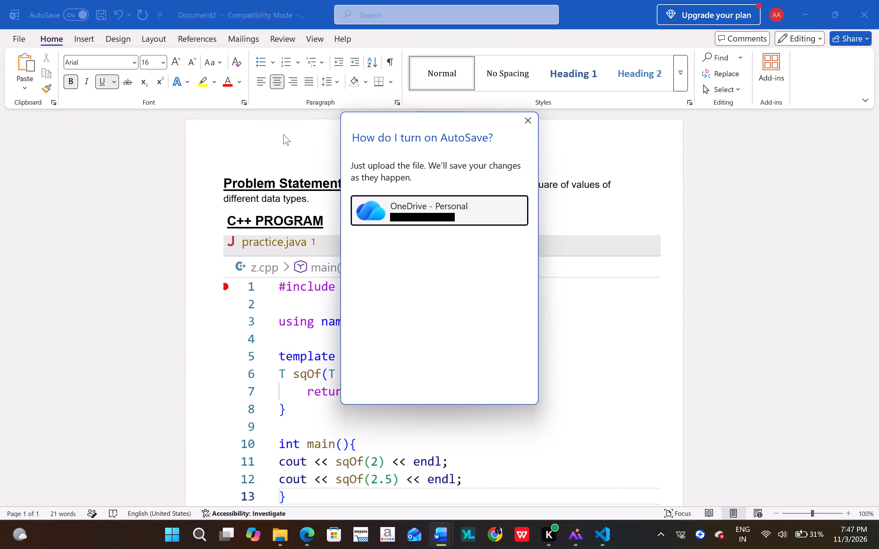
{"action": "left_click", "coordinate": [437, 212]}
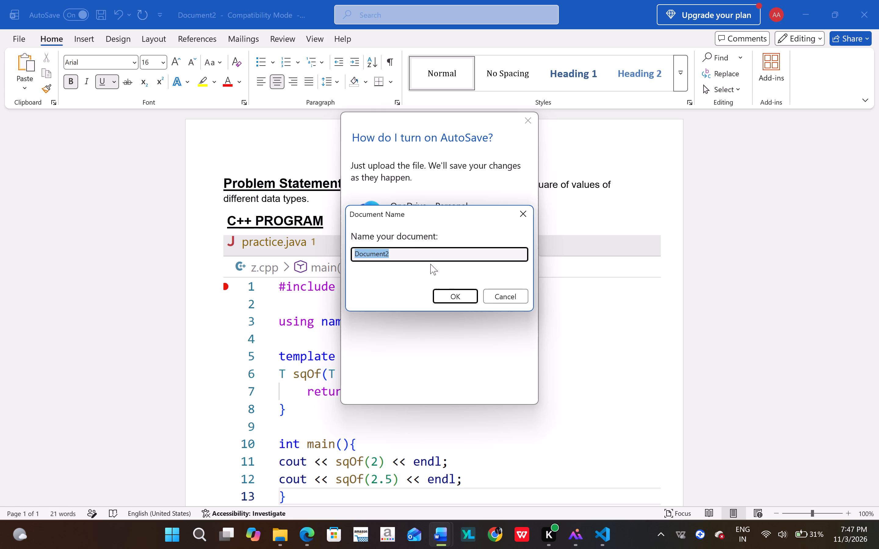
{"action": "key", "text": "BackSpace"}
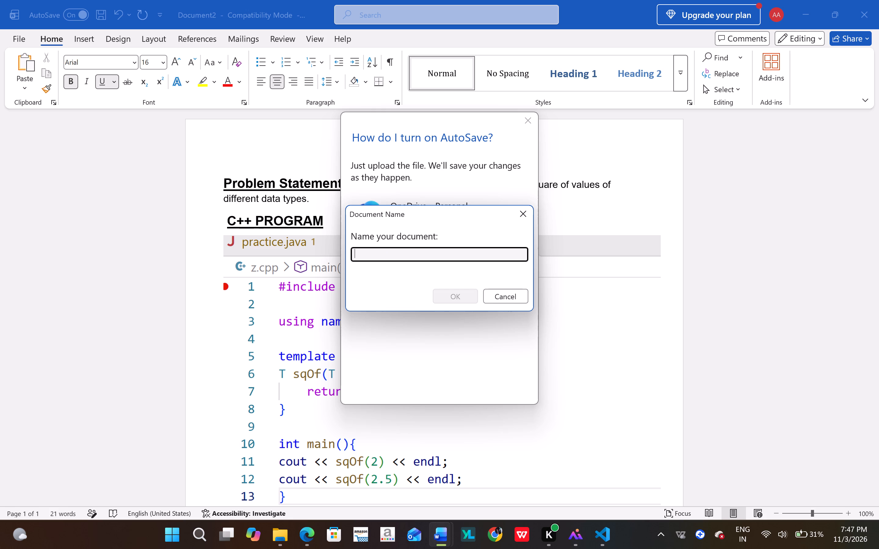
{"action": "type", "text": "ge"}
{"action": "type", "text": "neric function"}
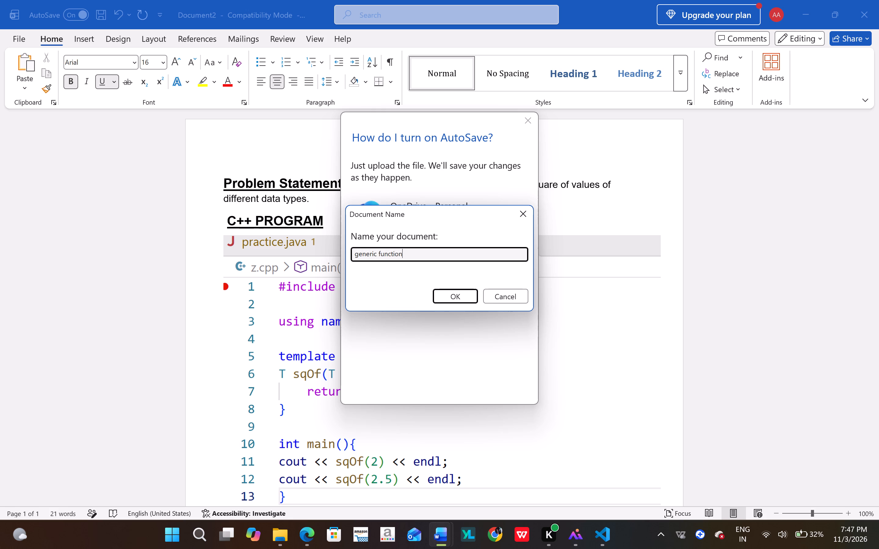
{"action": "key", "text": "Return"}
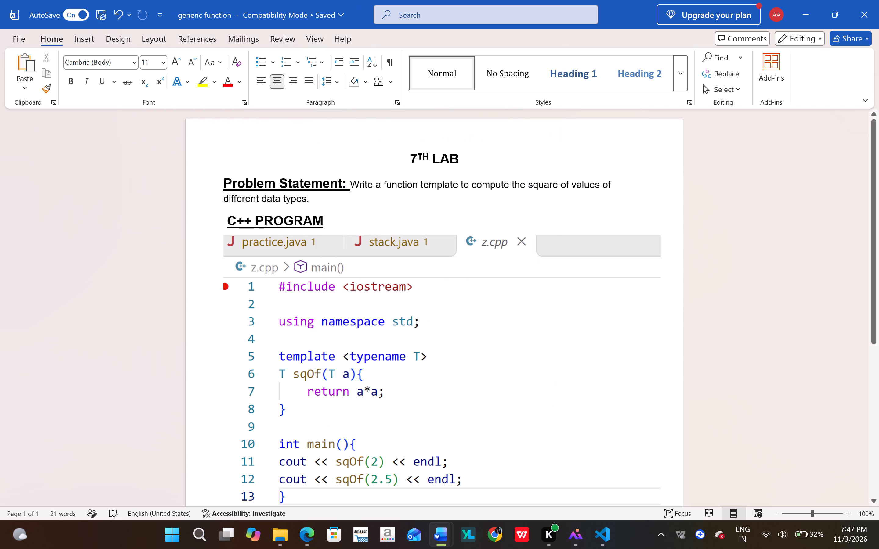
Print the whole 7th lab document with Microsoft Print to PDF, saving it as "generic-func" in Documents.
{"action": "left_click", "coordinate": [19, 35]}
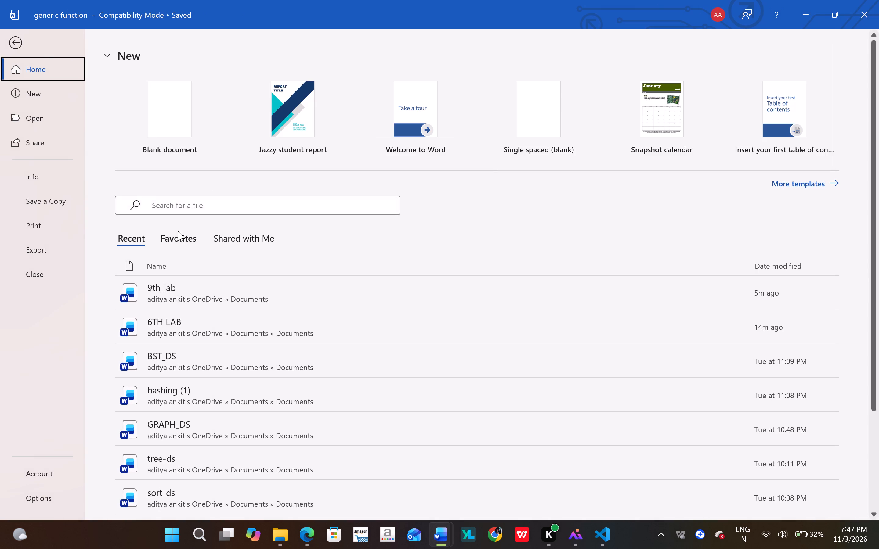
{"action": "left_click", "coordinate": [42, 227]}
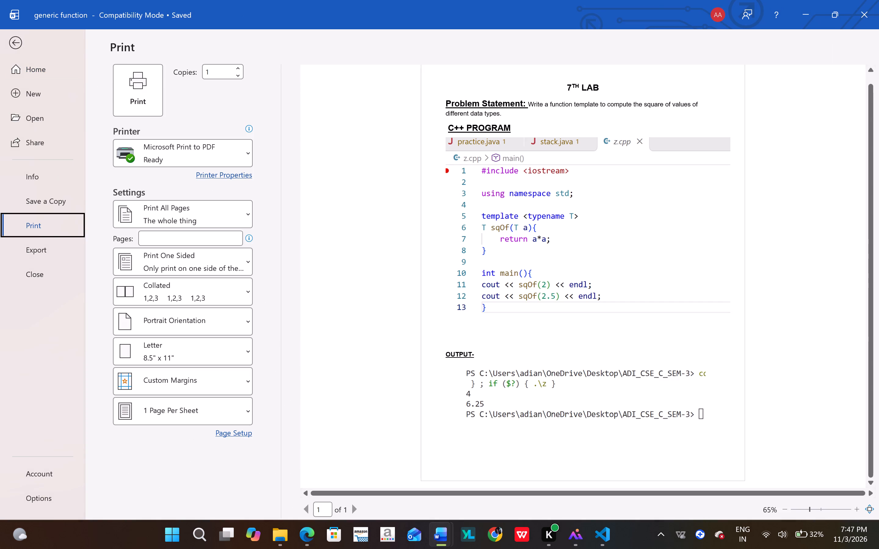
{"action": "left_click", "coordinate": [127, 82]}
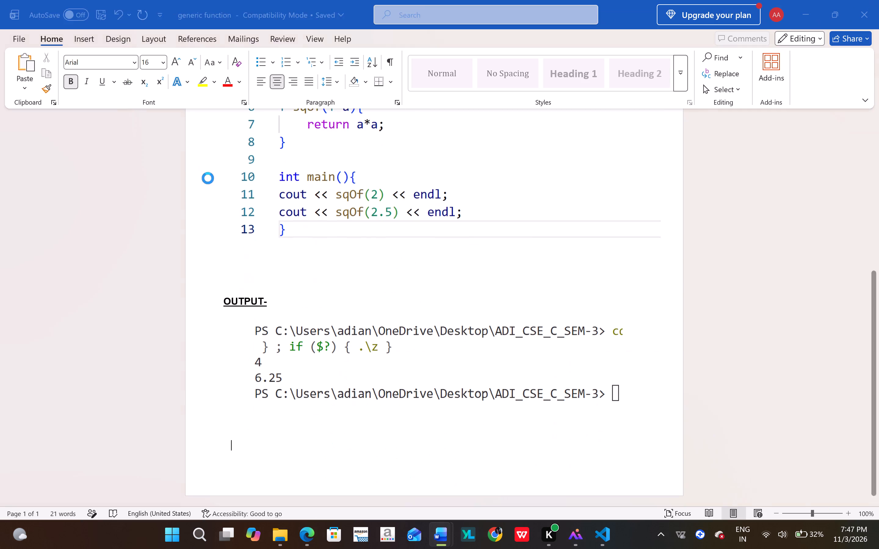
{"action": "type", "text": "generic-func"}
{"action": "key", "text": "Return"}
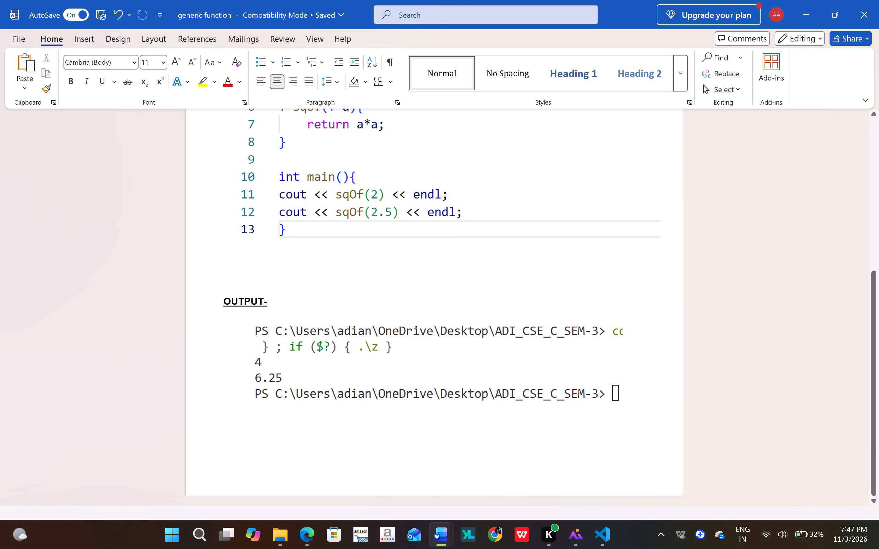
Open the recent document 9th_lab and look through its program and file pictures.
{"action": "left_click", "coordinate": [13, 38]}
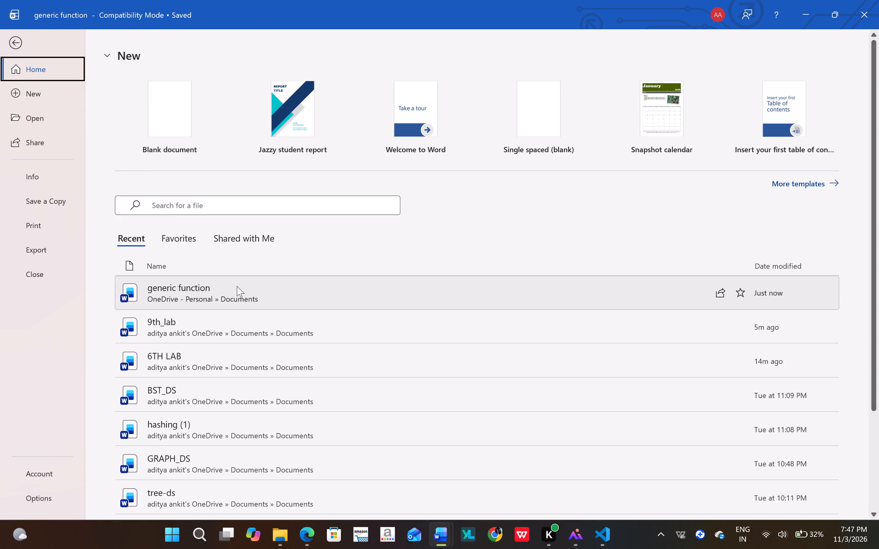
{"action": "left_click", "coordinate": [247, 325]}
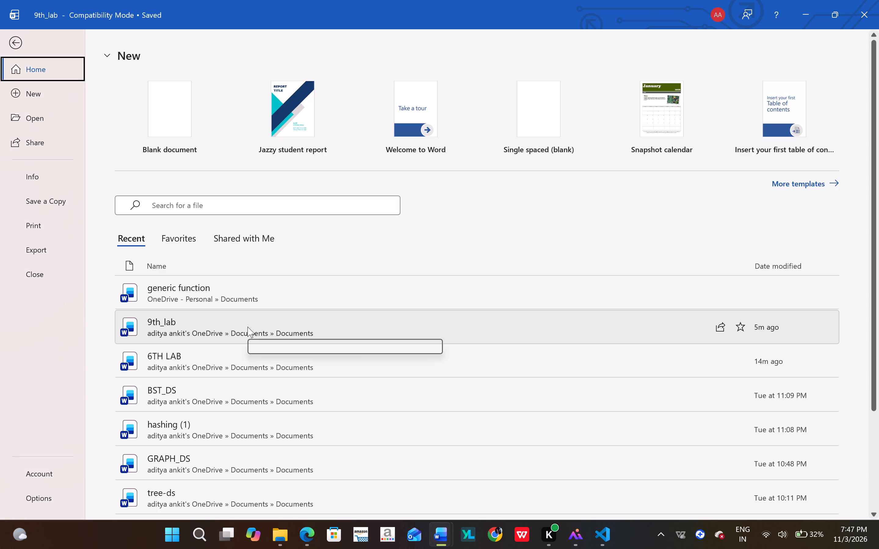
{"action": "left_click", "coordinate": [248, 327]}
{"action": "scroll", "coordinate": [617, 255], "scroll_direction": "down", "scroll_amount": 5}
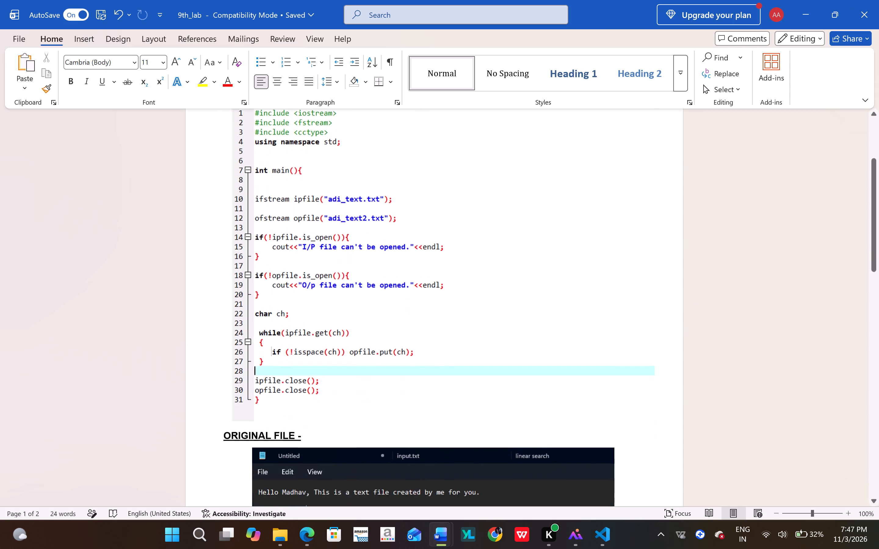
{"action": "scroll", "coordinate": [617, 255], "scroll_direction": "down", "scroll_amount": 3}
{"action": "scroll", "coordinate": [617, 255], "scroll_direction": "up", "scroll_amount": 12}
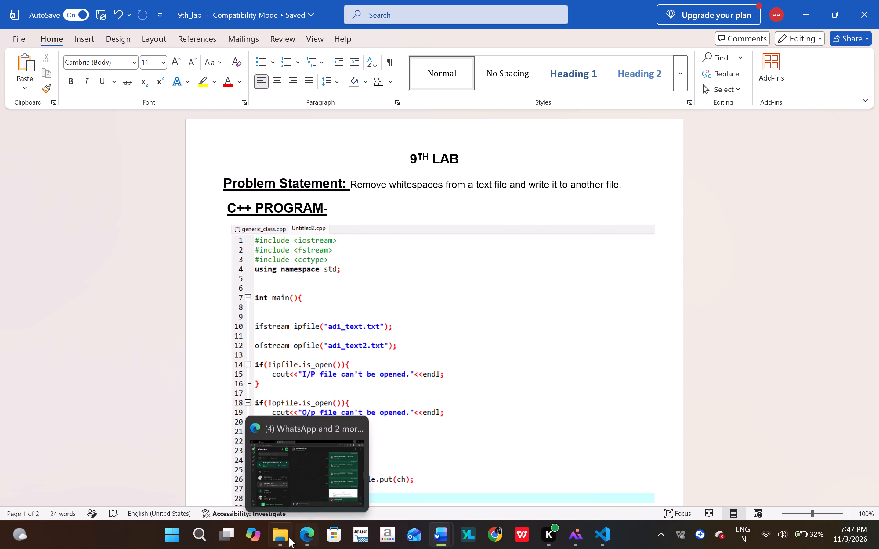
Switch to File Explorer and check the Documents folder for the exported lab files.
{"action": "left_click", "coordinate": [286, 537]}
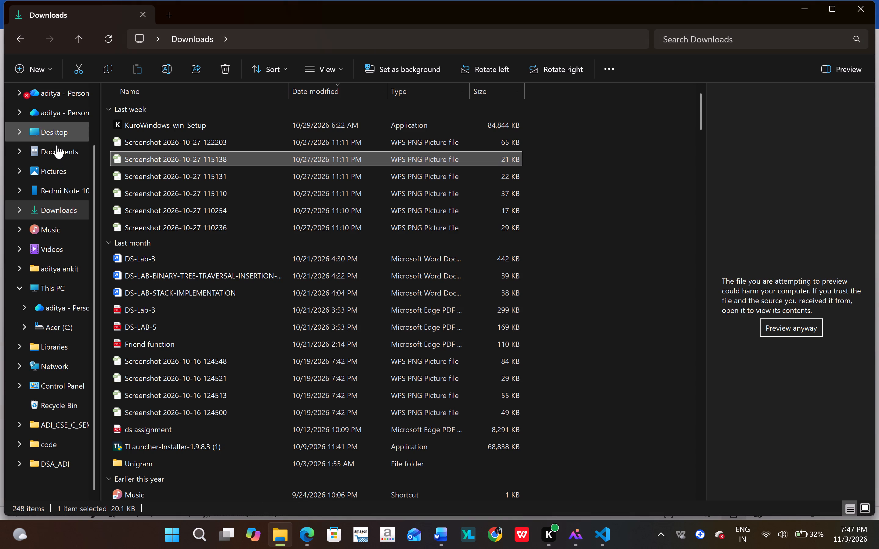
{"action": "left_click", "coordinate": [57, 152]}
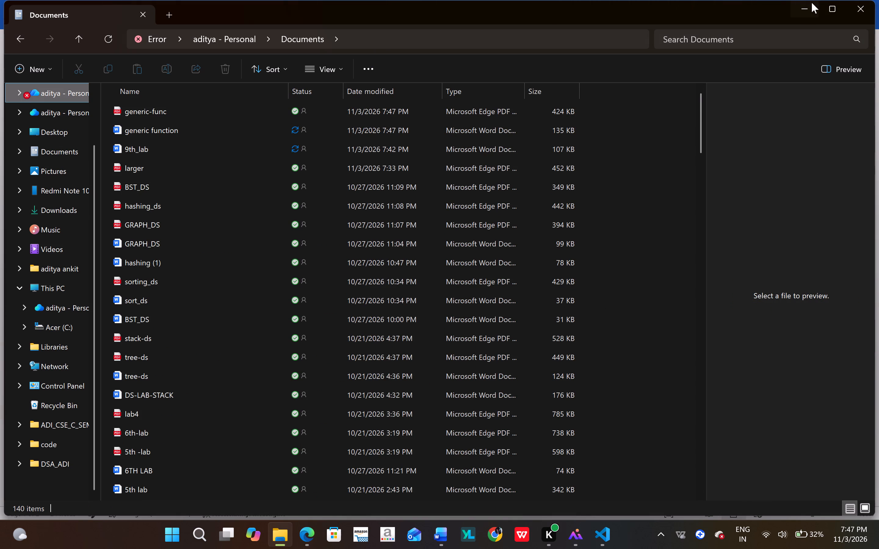
{"action": "left_click", "coordinate": [805, 13]}
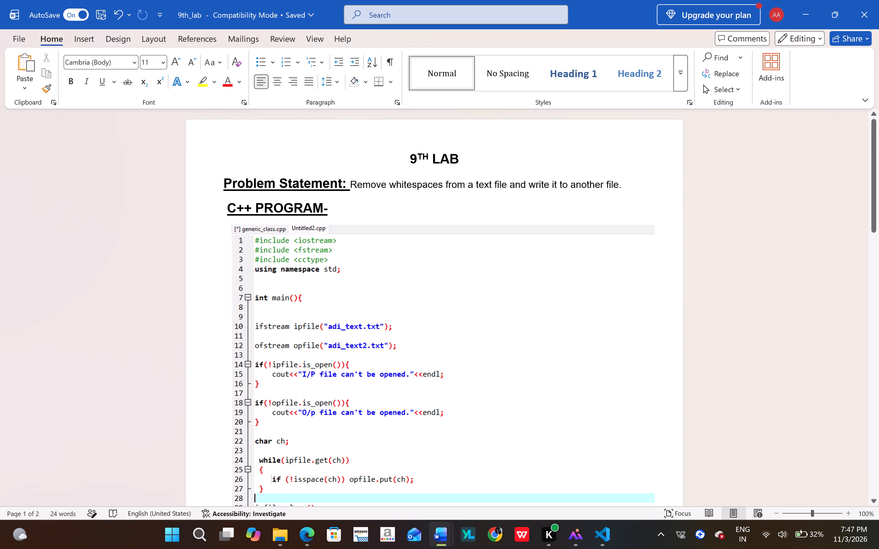
Print only the first page of 9th_lab with Microsoft Print to PDF, saving it as "whitespace" in Documents.
{"action": "left_click", "coordinate": [13, 35]}
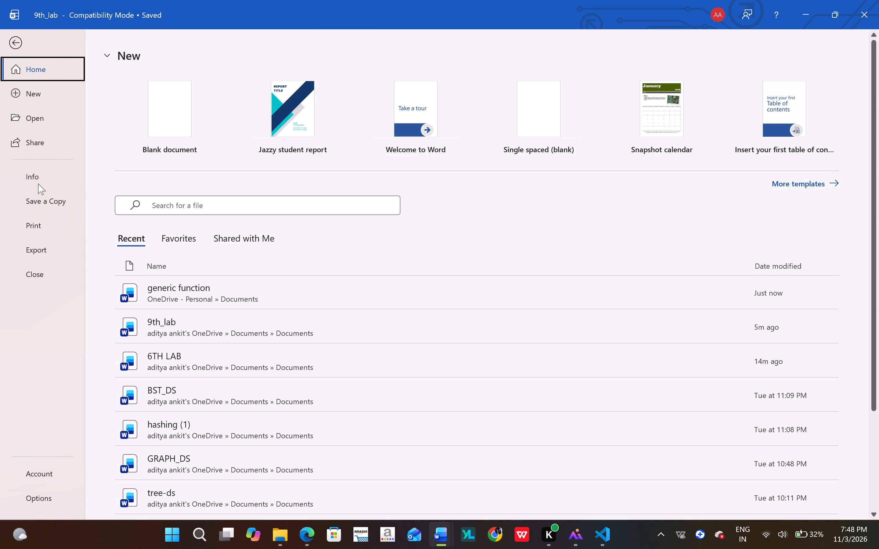
{"action": "left_click", "coordinate": [40, 224]}
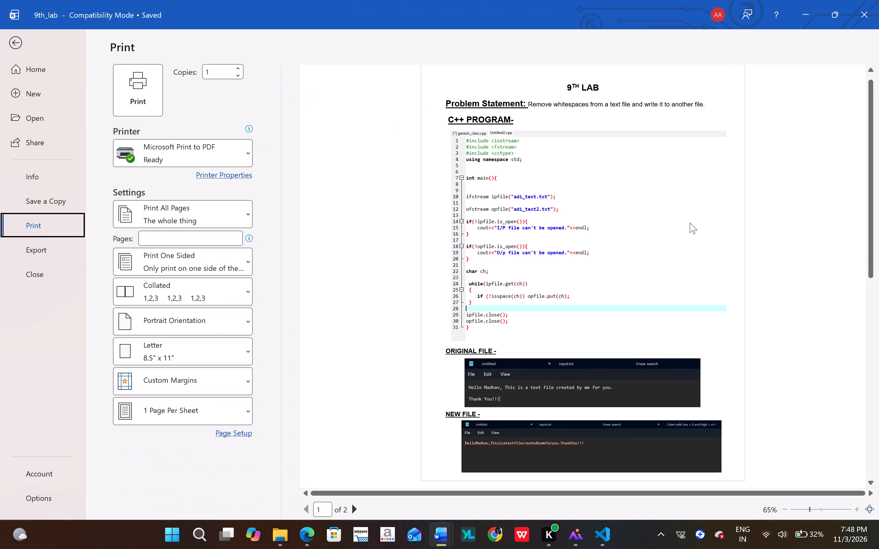
{"action": "scroll", "coordinate": [690, 223], "scroll_direction": "down", "scroll_amount": 4}
{"action": "scroll", "coordinate": [632, 239], "scroll_direction": "up", "scroll_amount": 2}
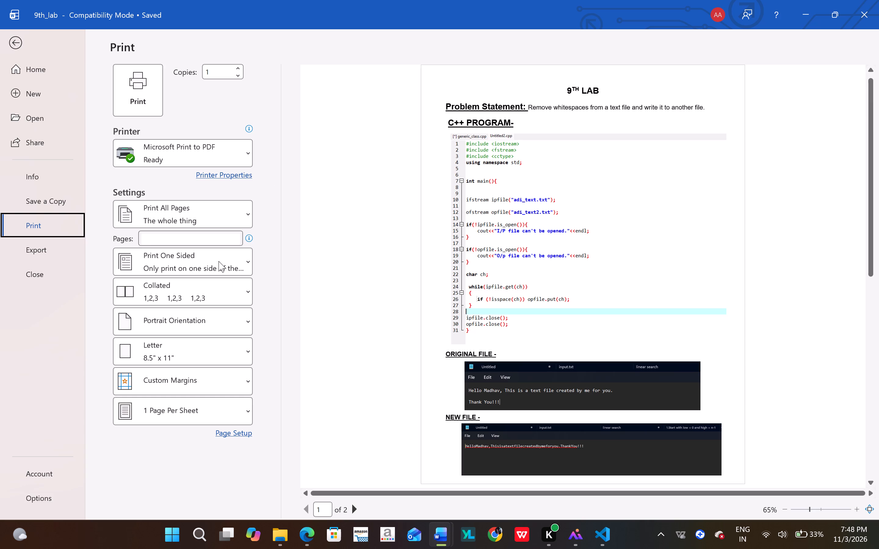
{"action": "left_click", "coordinate": [226, 223]}
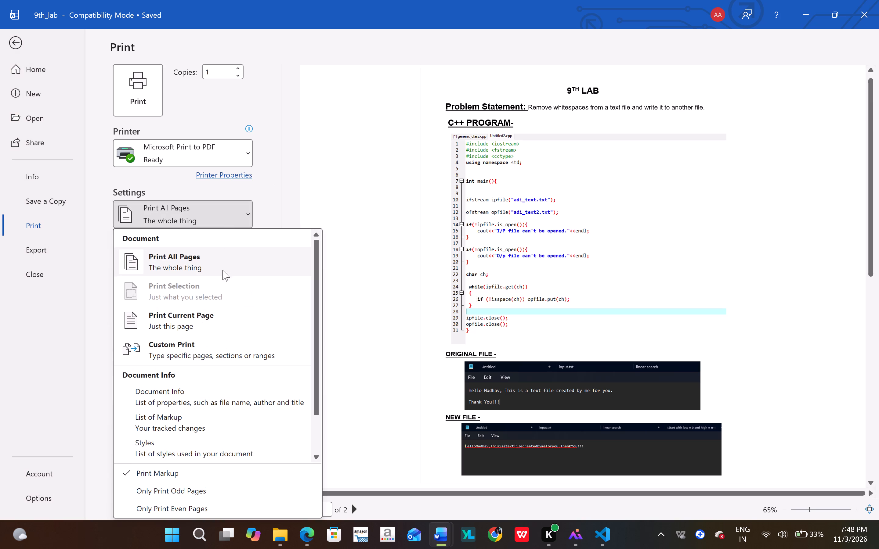
{"action": "left_click", "coordinate": [201, 328]}
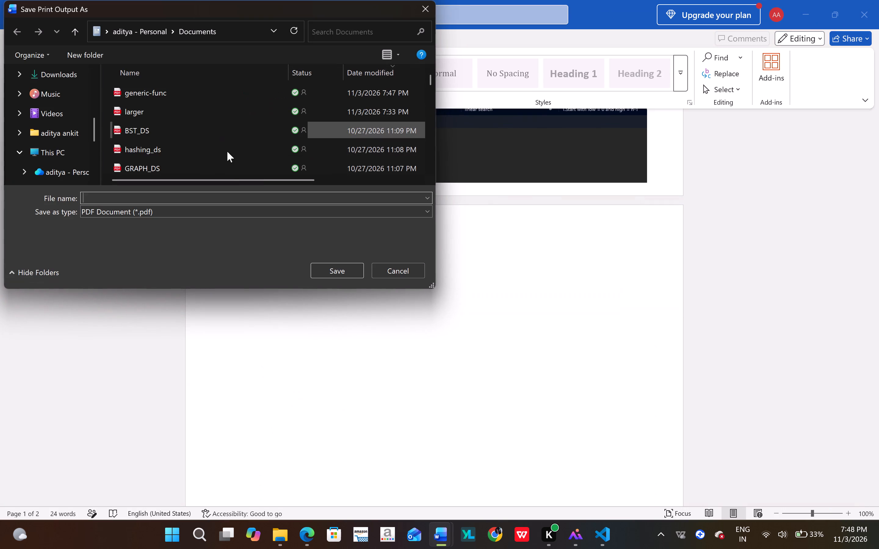
{"action": "type", "text": "whitespace"}
{"action": "key", "text": "Return"}
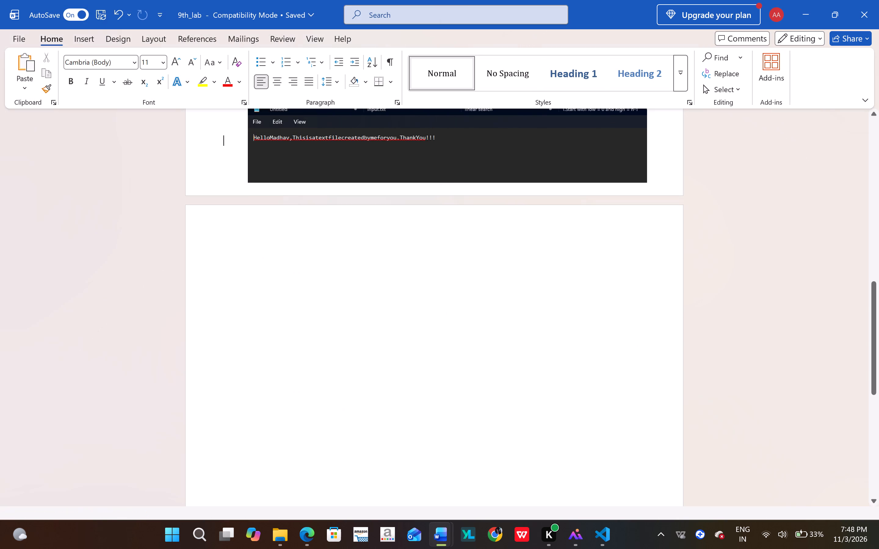
Open the generic-func PDF from the Documents folder in Edge, review its code and output, and close the browser window.
{"action": "left_click", "coordinate": [284, 536]}
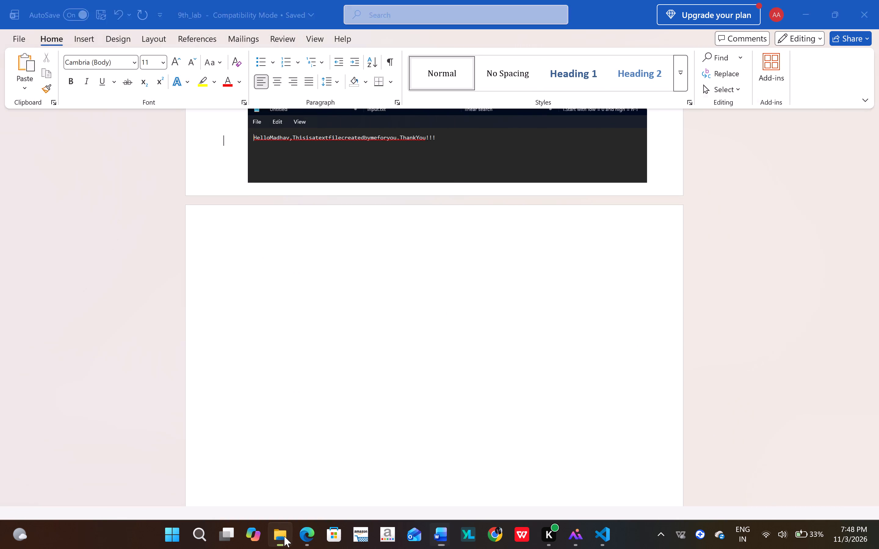
{"action": "scroll", "coordinate": [181, 217], "scroll_direction": "up", "scroll_amount": 3}
{"action": "double_click", "coordinate": [167, 130]}
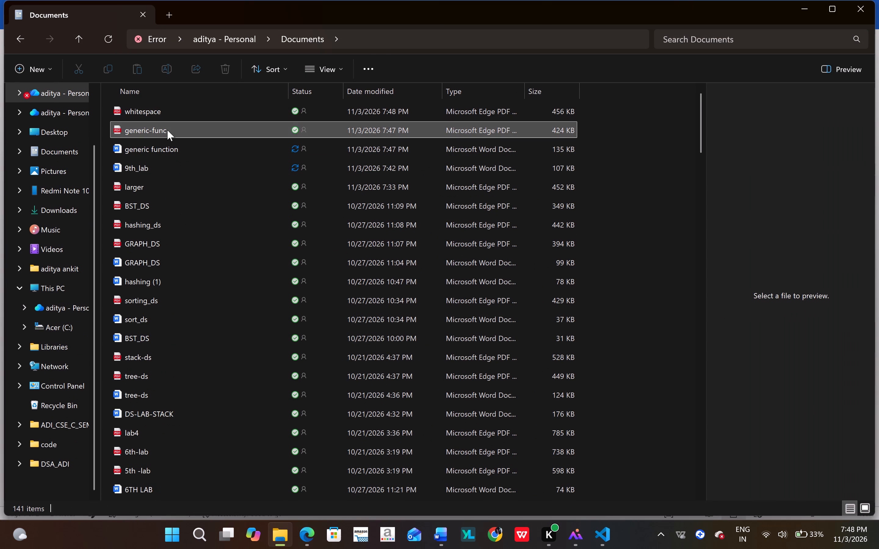
{"action": "scroll", "coordinate": [386, 233], "scroll_direction": "down", "scroll_amount": 8}
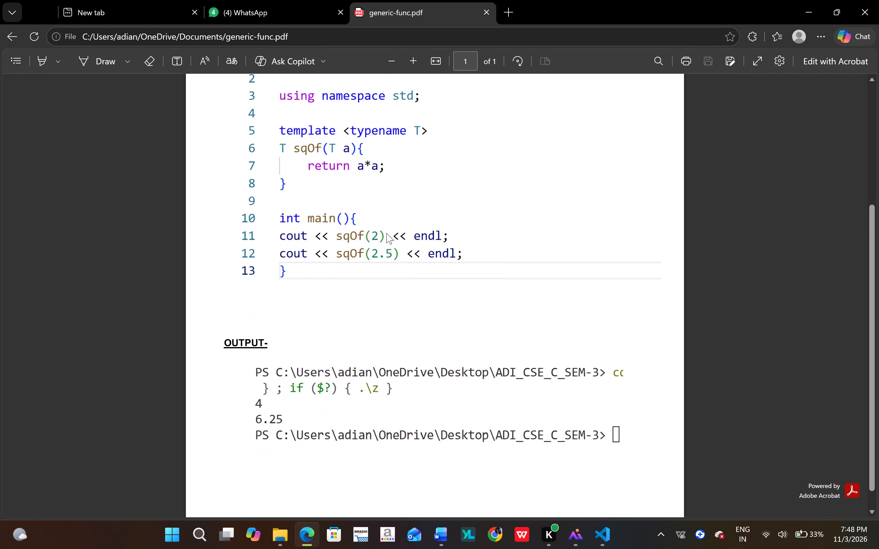
{"action": "scroll", "coordinate": [386, 233], "scroll_direction": "down", "scroll_amount": 11}
{"action": "scroll", "coordinate": [386, 232], "scroll_direction": "up", "scroll_amount": 12}
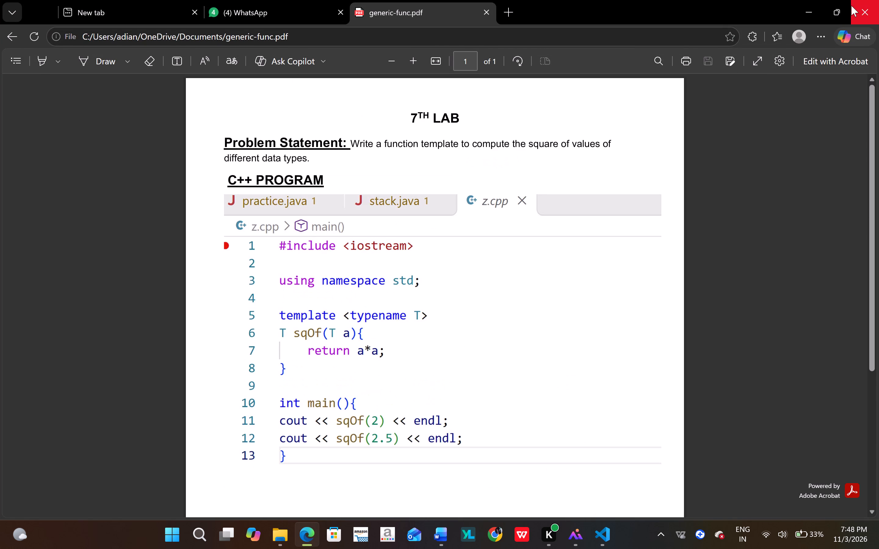
{"action": "left_click", "coordinate": [854, 6]}
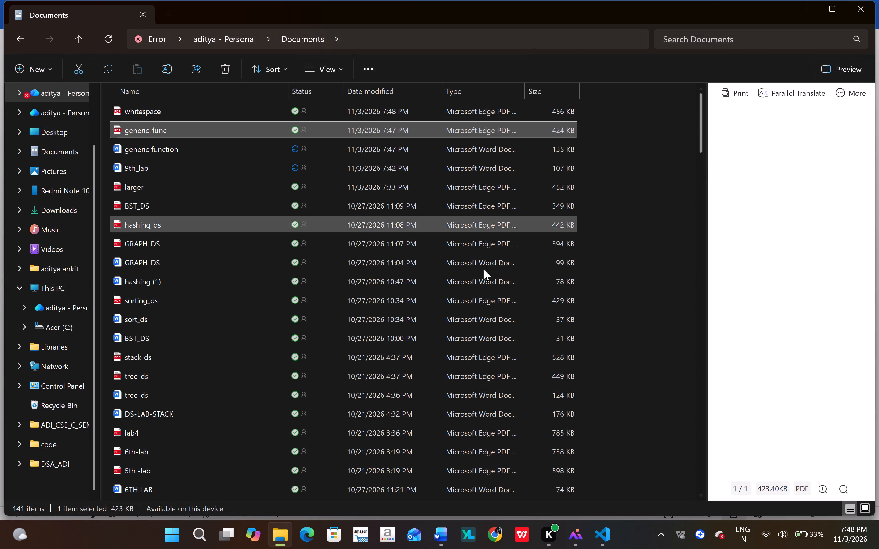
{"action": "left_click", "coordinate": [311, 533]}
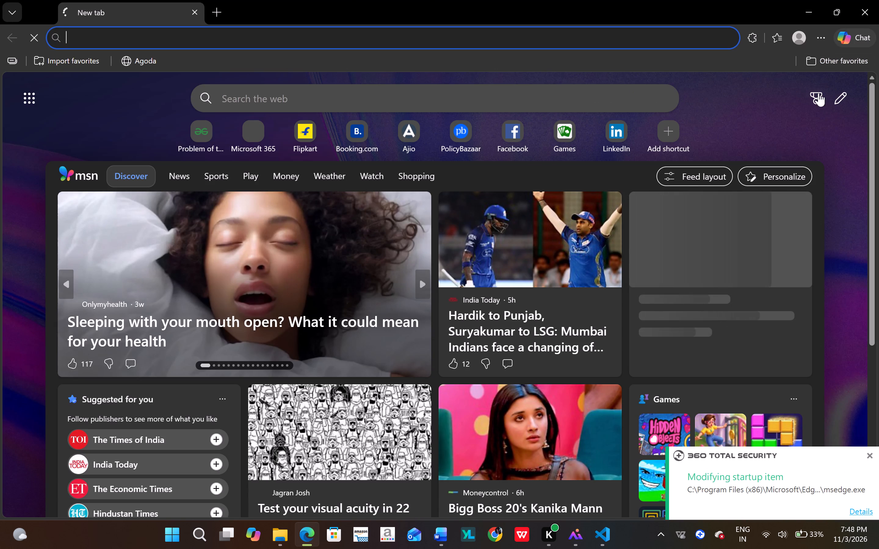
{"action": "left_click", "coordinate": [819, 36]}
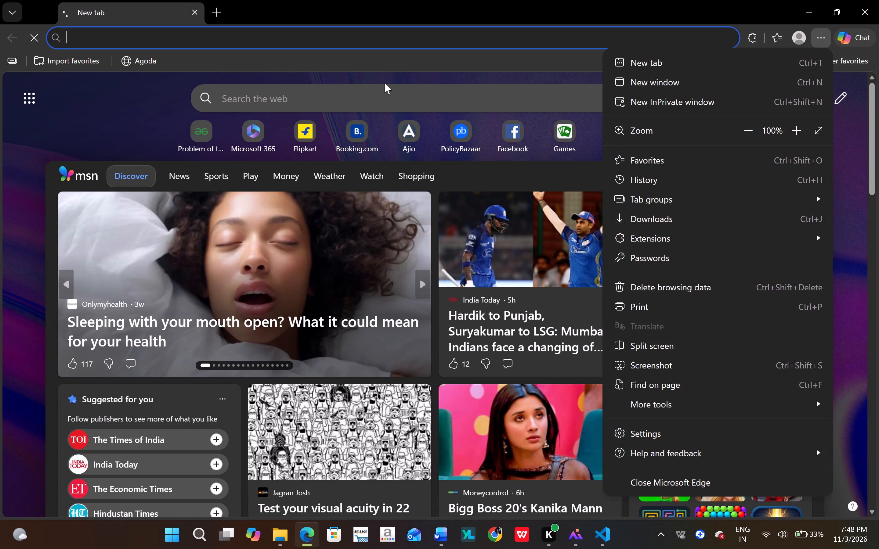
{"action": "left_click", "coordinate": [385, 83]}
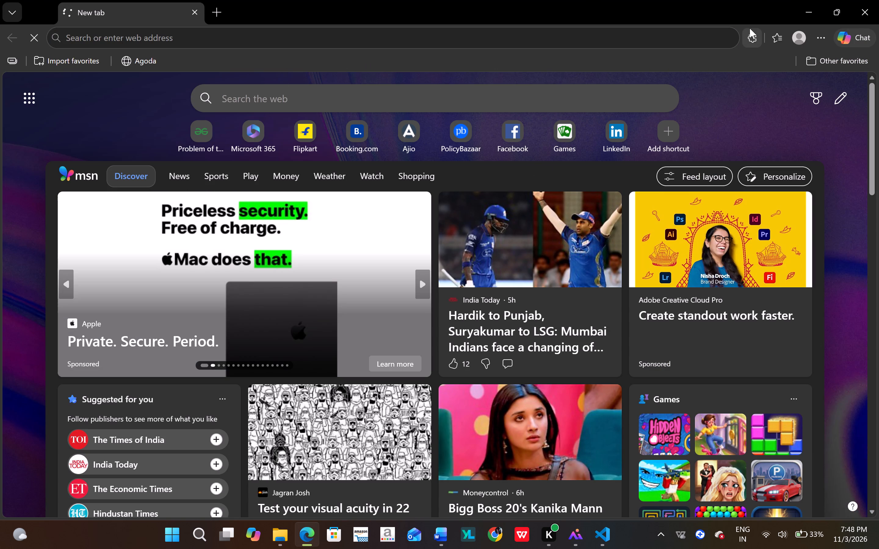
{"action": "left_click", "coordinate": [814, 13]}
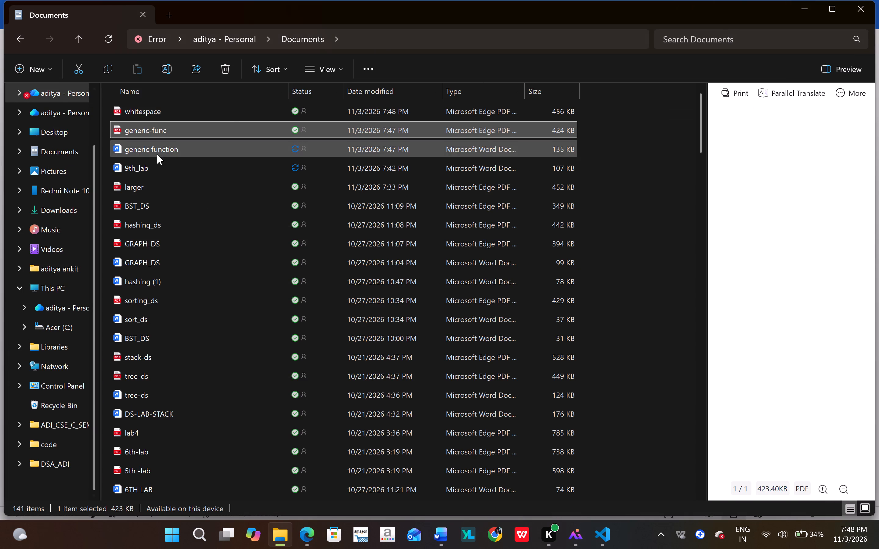
Open the larger PDF from the Documents folder in Edge and review the 8th lab's pages.
{"action": "double_click", "coordinate": [149, 187]}
{"action": "scroll", "coordinate": [371, 300], "scroll_direction": "down", "scroll_amount": 2}
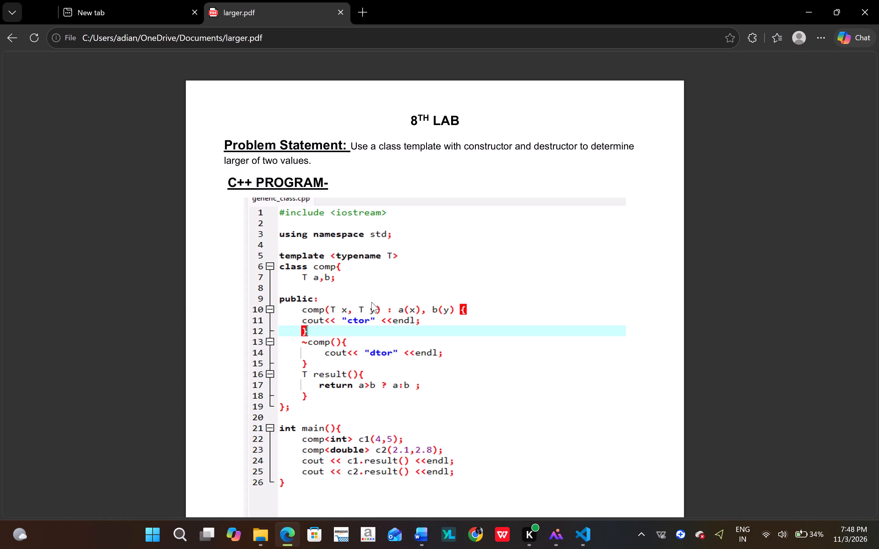
{"action": "scroll", "coordinate": [371, 302], "scroll_direction": "down", "scroll_amount": 13}
{"action": "scroll", "coordinate": [371, 305], "scroll_direction": "down", "scroll_amount": 17}
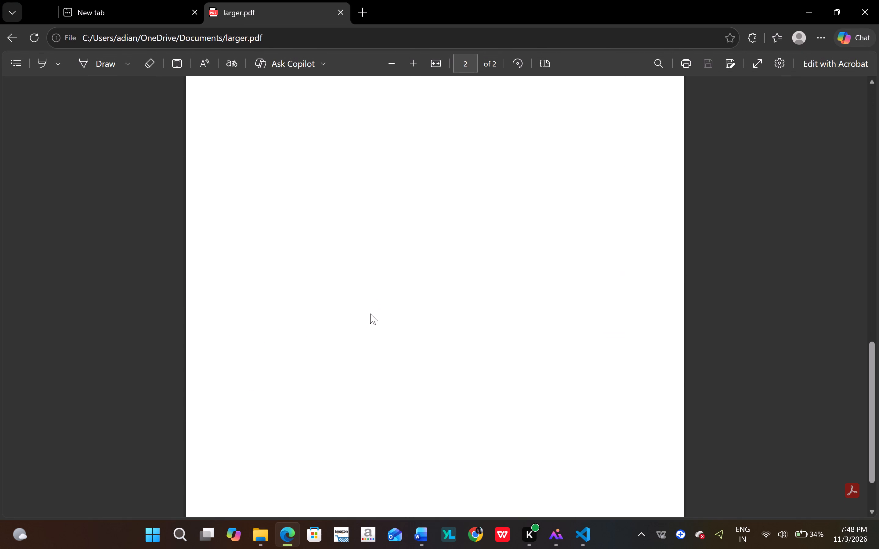
{"action": "scroll", "coordinate": [370, 314], "scroll_direction": "up", "scroll_amount": 11}
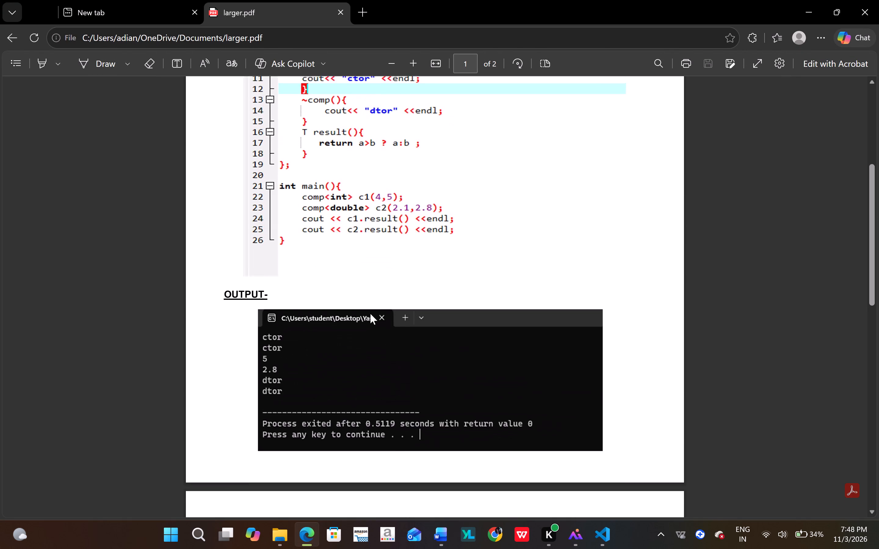
Print only the odd pages of larger.pdf with Microsoft Print to PDF, saving it as "larger-oop" in the Pictures Screenshots folder.
{"action": "scroll", "coordinate": [370, 314], "scroll_direction": "up", "scroll_amount": 12}
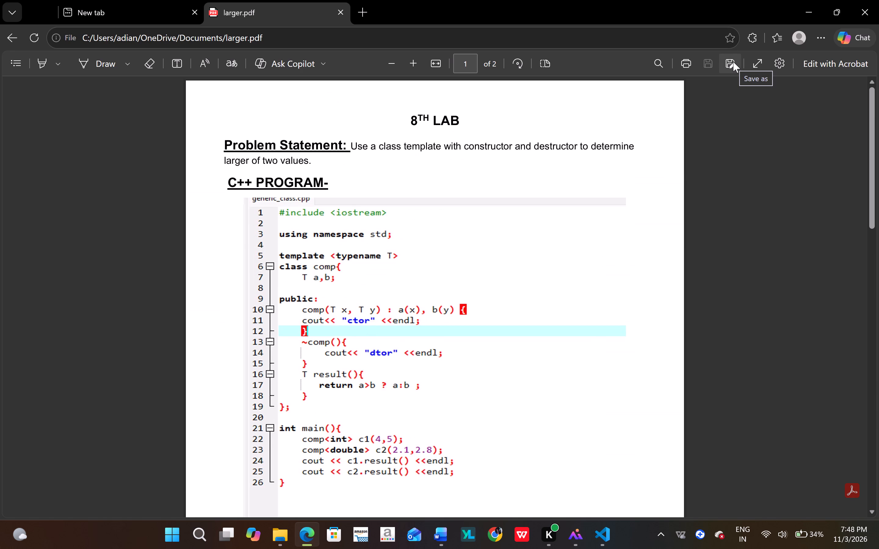
{"action": "left_click", "coordinate": [688, 64]}
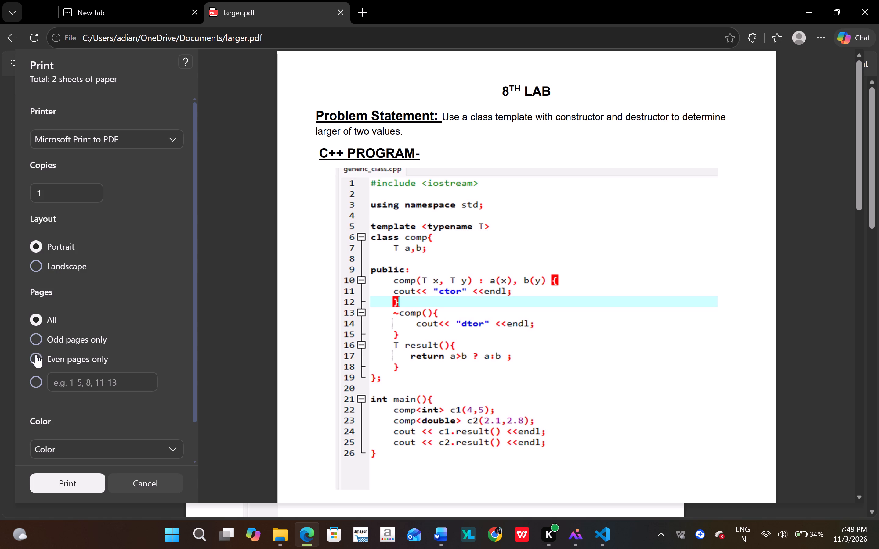
{"action": "left_click", "coordinate": [35, 333]}
{"action": "scroll", "coordinate": [471, 275], "scroll_direction": "down", "scroll_amount": 11}
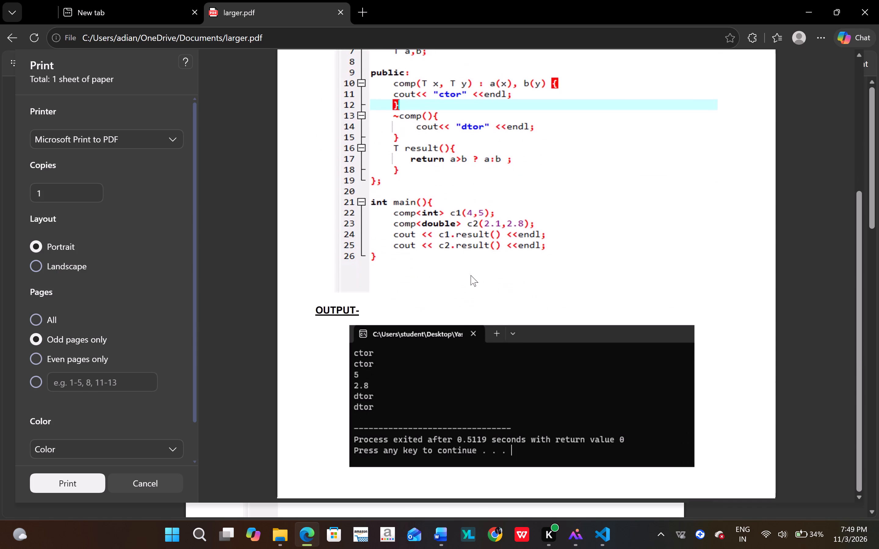
{"action": "scroll", "coordinate": [471, 275], "scroll_direction": "up", "scroll_amount": 12}
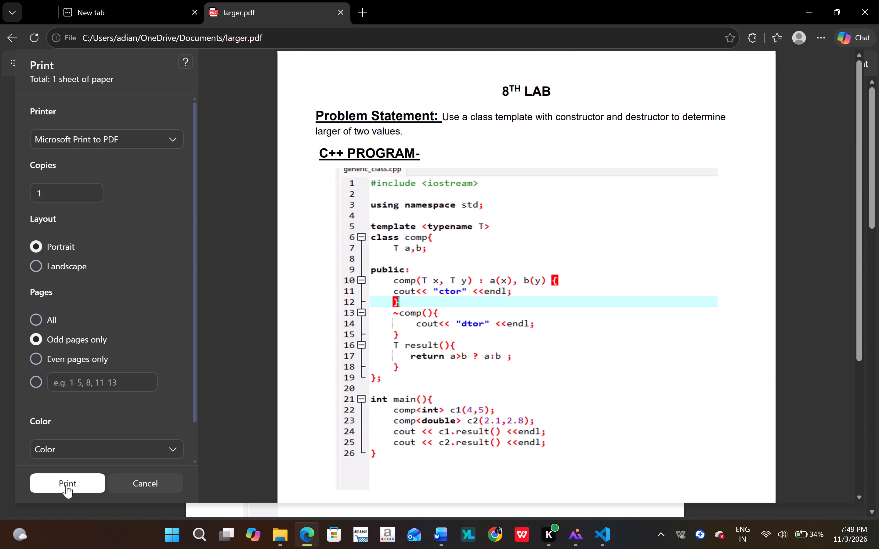
{"action": "left_click", "coordinate": [66, 485]}
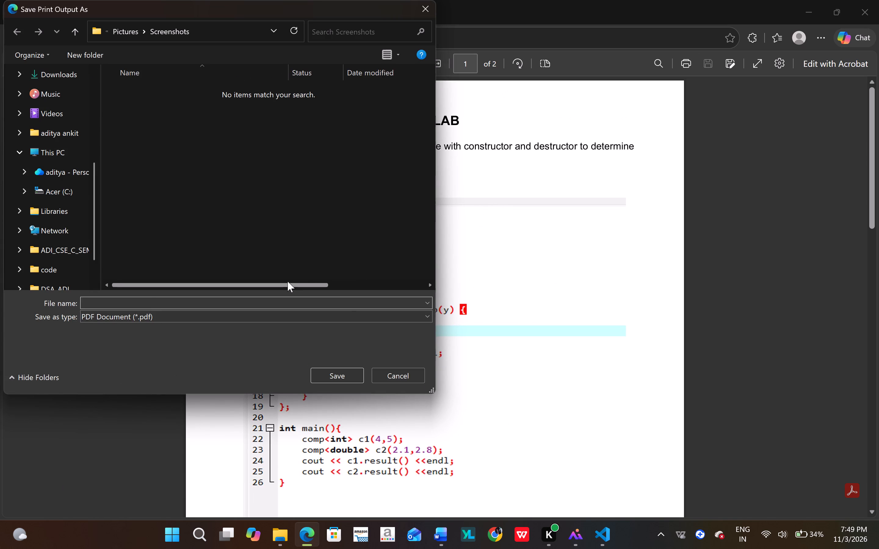
{"action": "type", "text": "larger-oop"}
{"action": "key", "text": "Return"}
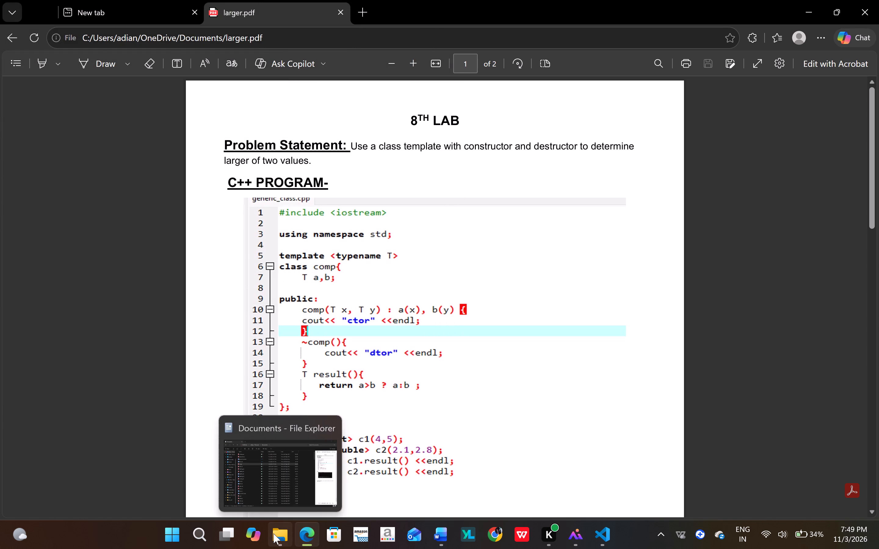
Switch to File Explorer and look for the larger-oop PDF in the Documents, Downloads and Desktop folders.
{"action": "left_click", "coordinate": [273, 535]}
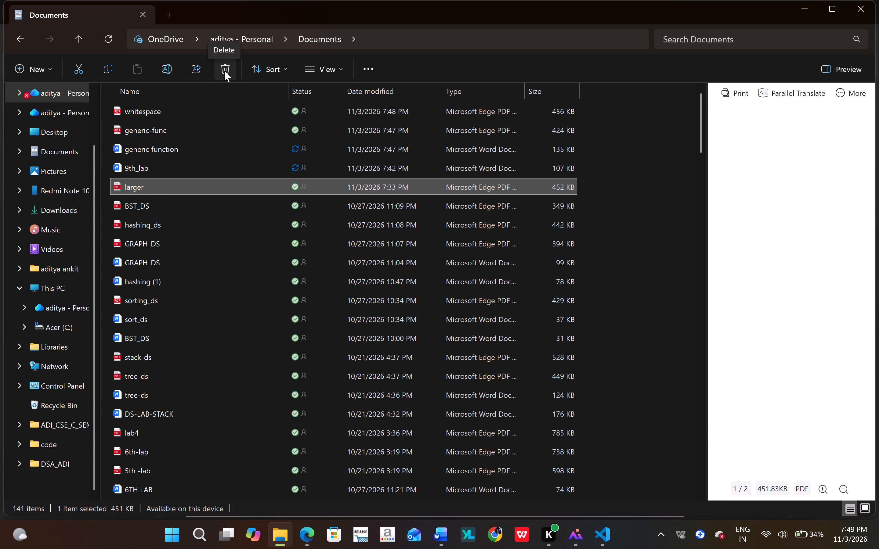
{"action": "scroll", "coordinate": [221, 109], "scroll_direction": "up", "scroll_amount": 4}
{"action": "scroll", "coordinate": [193, 231], "scroll_direction": "up", "scroll_amount": 2}
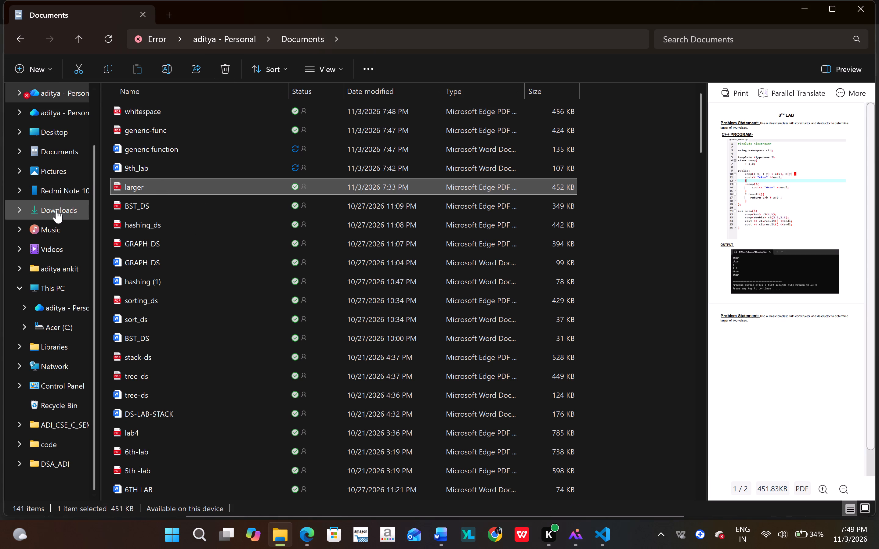
{"action": "scroll", "coordinate": [190, 181], "scroll_direction": "up", "scroll_amount": 7}
{"action": "left_click", "coordinate": [69, 213]}
{"action": "left_click", "coordinate": [66, 150]}
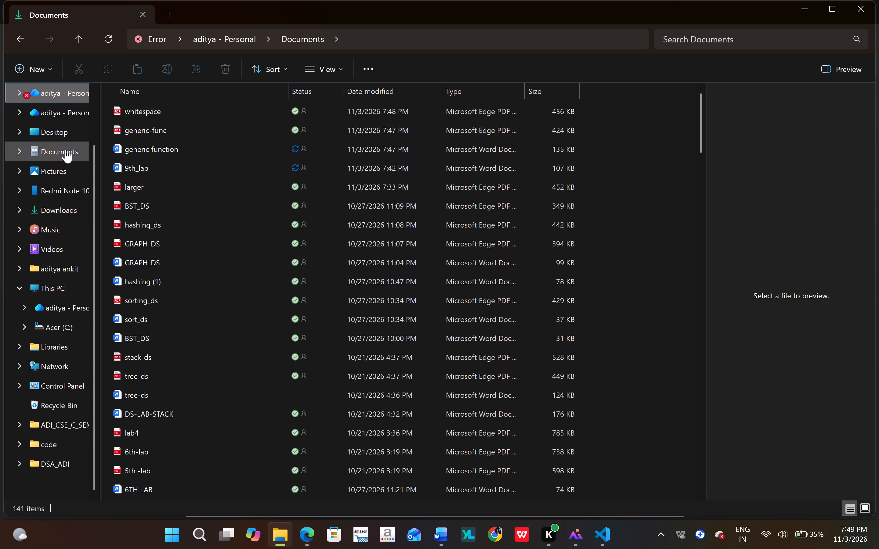
{"action": "scroll", "coordinate": [259, 212], "scroll_direction": "up", "scroll_amount": 8}
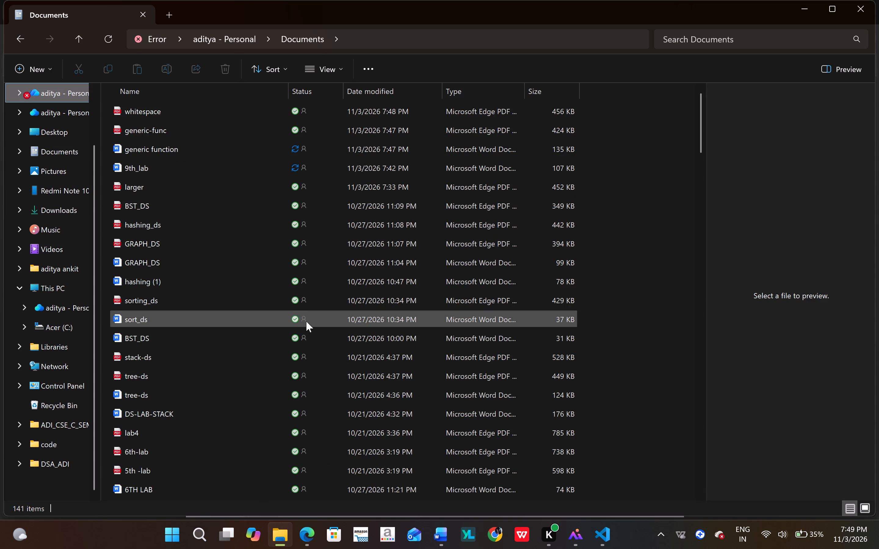
{"action": "left_click", "coordinate": [69, 211]}
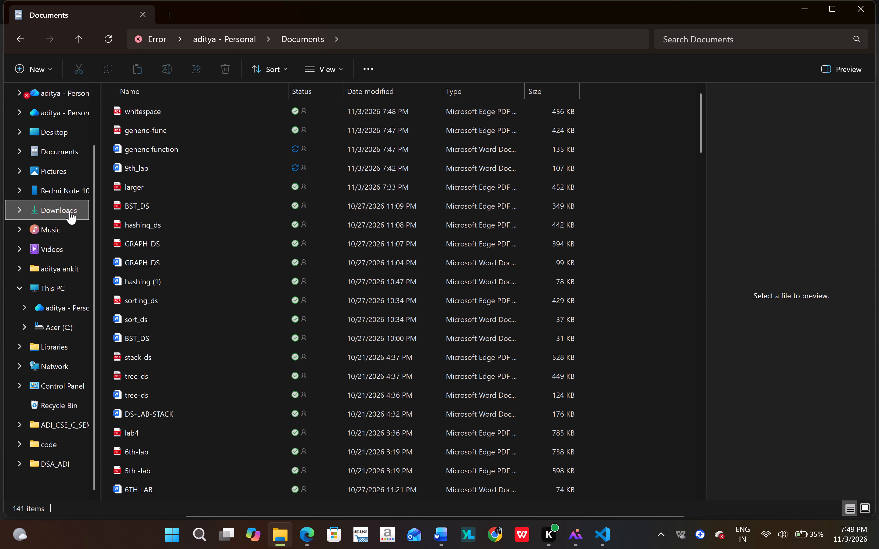
{"action": "scroll", "coordinate": [70, 211], "scroll_direction": "up", "scroll_amount": 4}
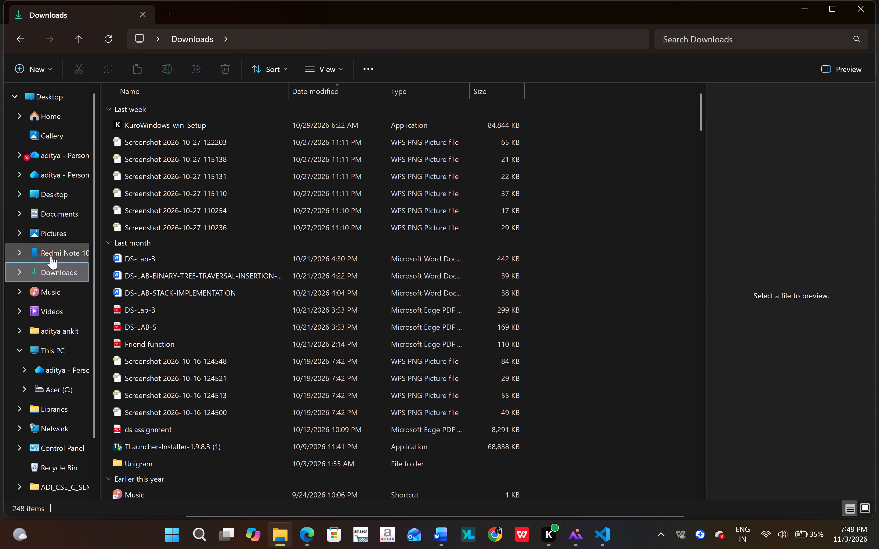
{"action": "left_click", "coordinate": [58, 198]}
{"action": "left_click", "coordinate": [58, 222]}
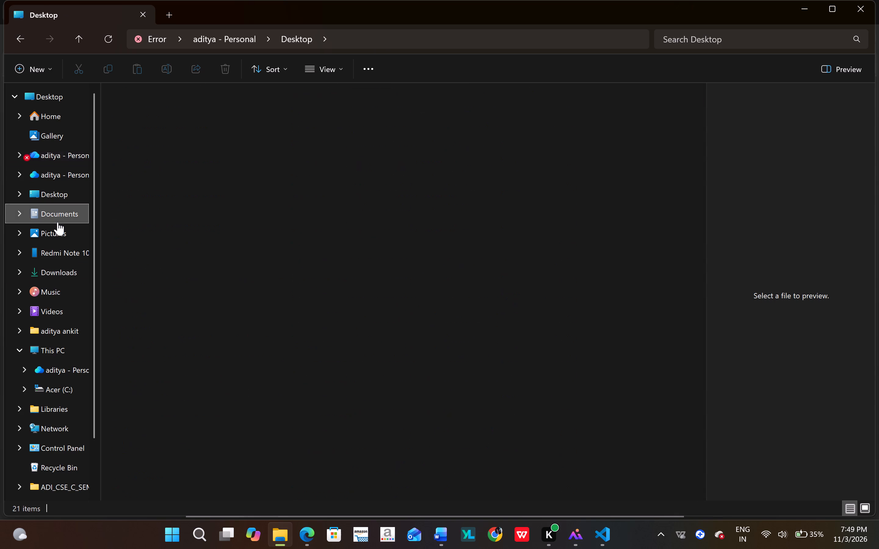
{"action": "scroll", "coordinate": [176, 219], "scroll_direction": "up", "scroll_amount": 4}
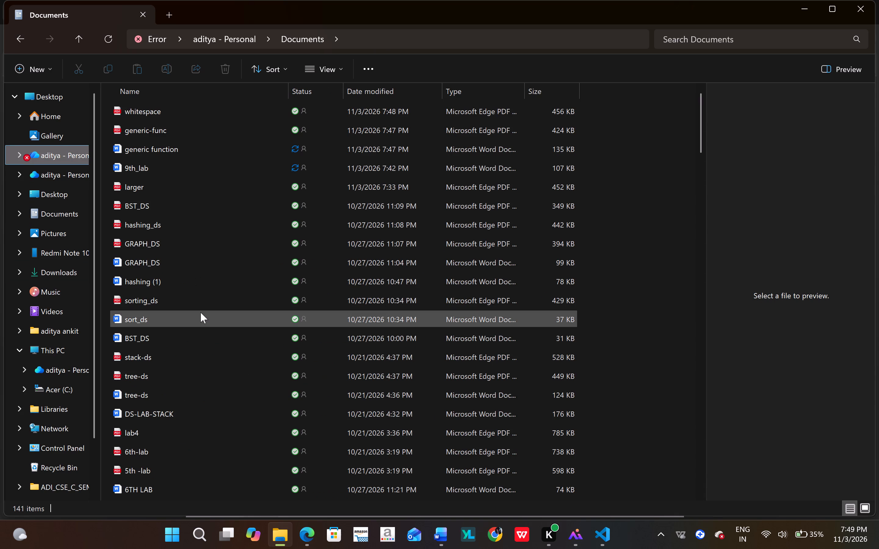
{"action": "scroll", "coordinate": [200, 313], "scroll_direction": "up", "scroll_amount": 3}
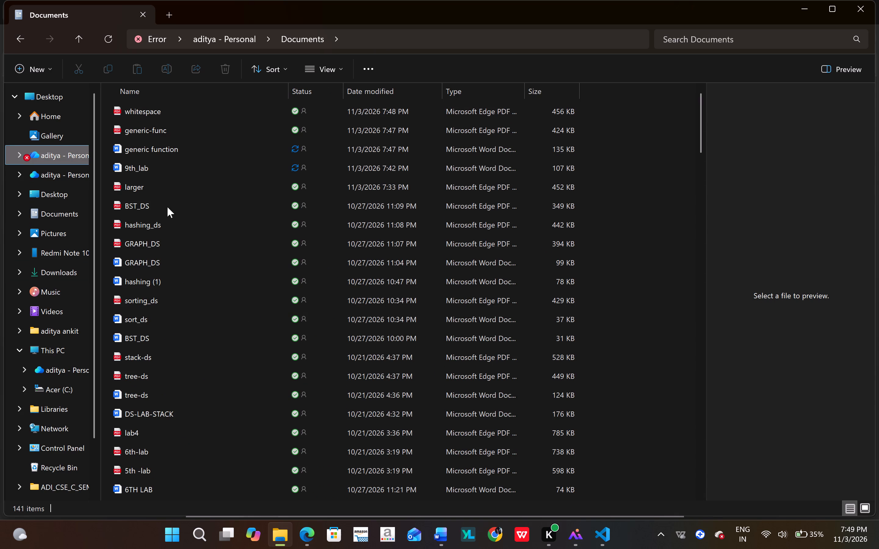
Reopen the larger PDF from Documents in Edge, review its first page, and return to the earlier larger.pdf copy.
{"action": "double_click", "coordinate": [162, 190]}
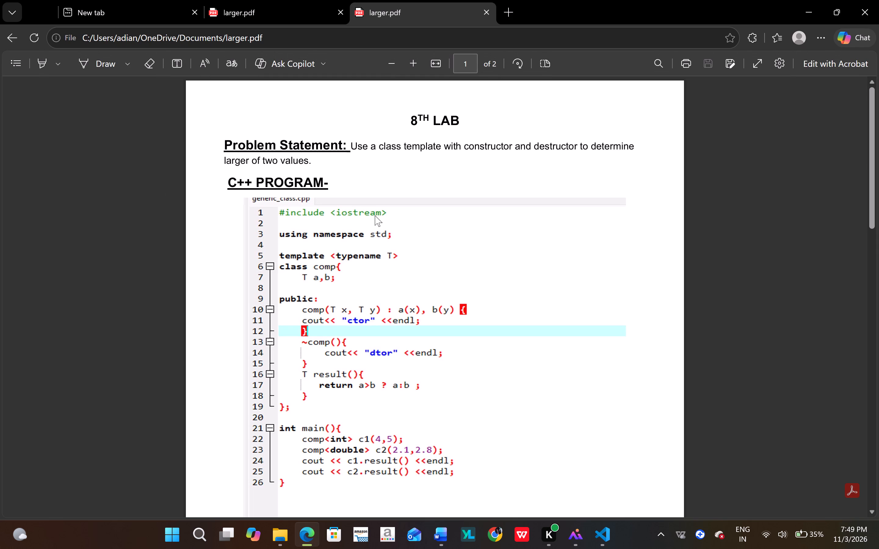
{"action": "scroll", "coordinate": [390, 221], "scroll_direction": "up", "scroll_amount": 3}
{"action": "scroll", "coordinate": [390, 222], "scroll_direction": "down", "scroll_amount": 13}
{"action": "scroll", "coordinate": [390, 224], "scroll_direction": "up", "scroll_amount": 20}
{"action": "left_click", "coordinate": [280, 0]}
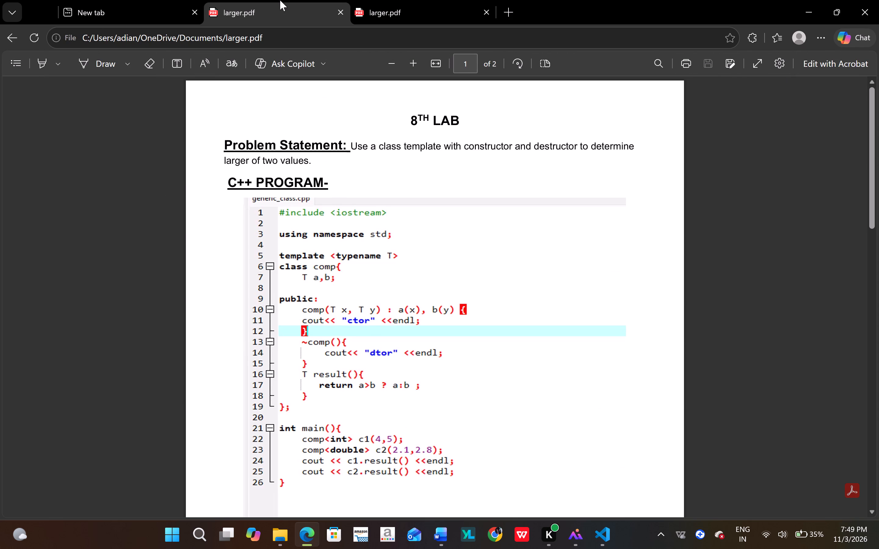
{"action": "left_click", "coordinate": [254, 2]}
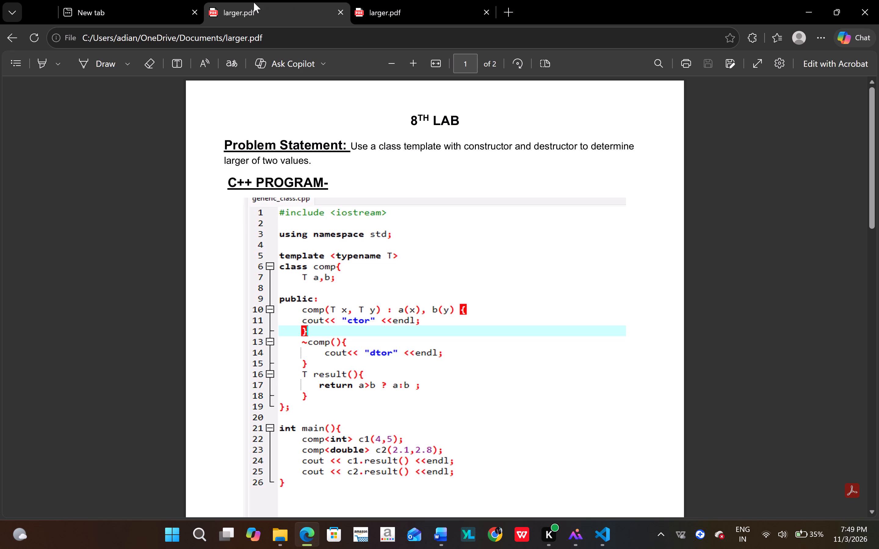
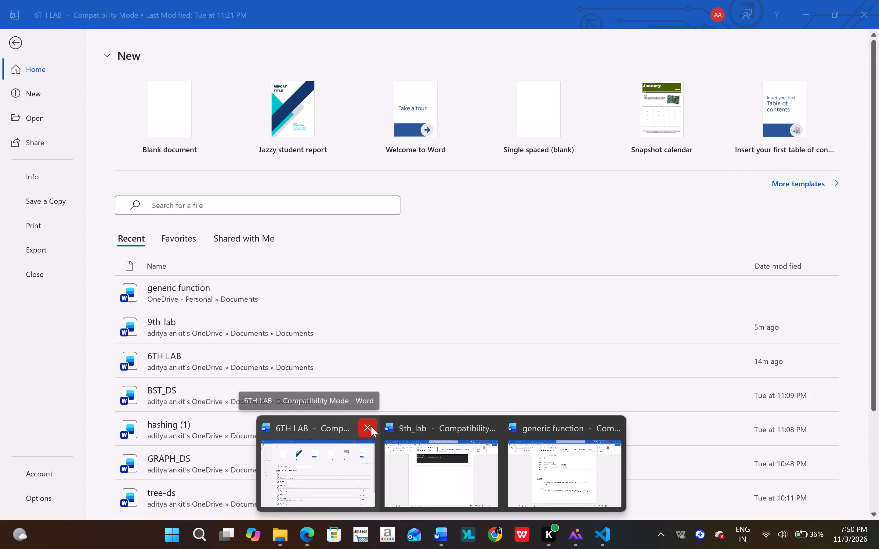
Close the open 6TH LAB and 9th_lab Word document windows.
{"action": "left_click", "coordinate": [370, 426]}
{"action": "left_click", "coordinate": [427, 428]}
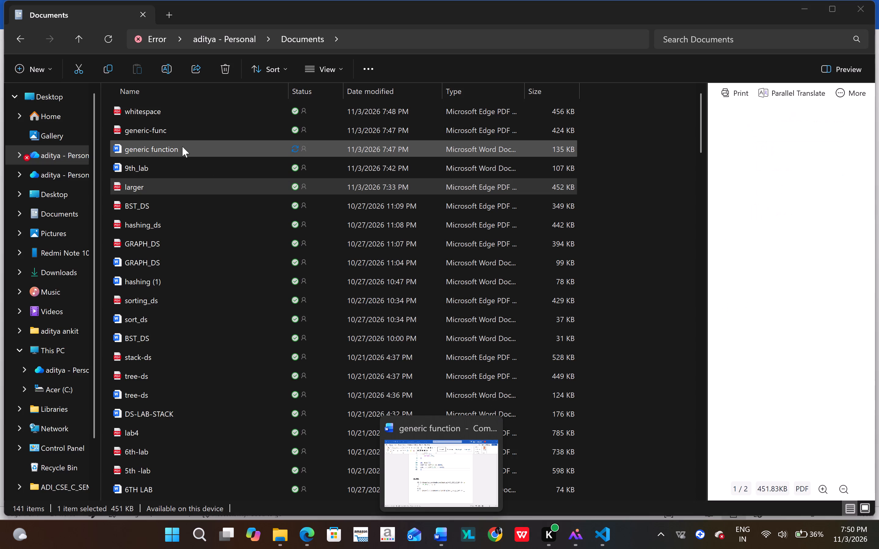
Switch to the generic function document in Word and reopen 6TH LAB from the recent files.
{"action": "left_click", "coordinate": [463, 473]}
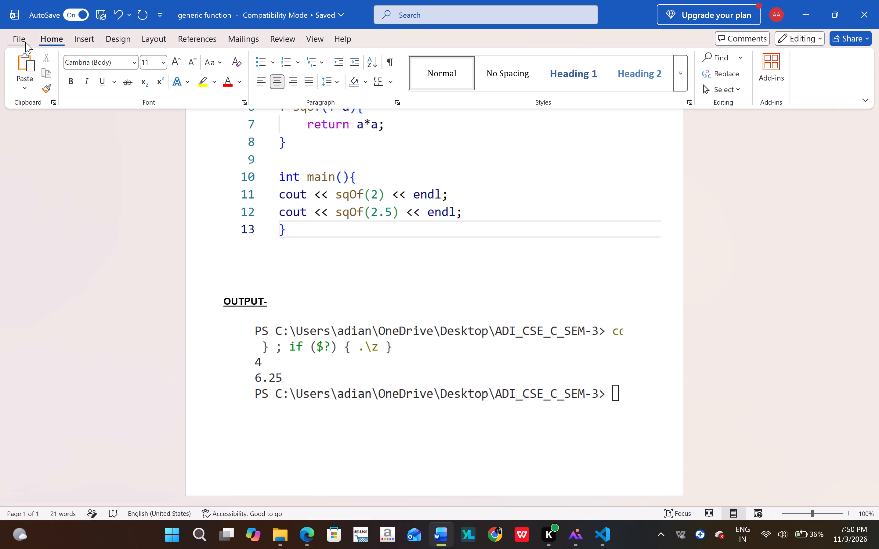
{"action": "left_click", "coordinate": [25, 42]}
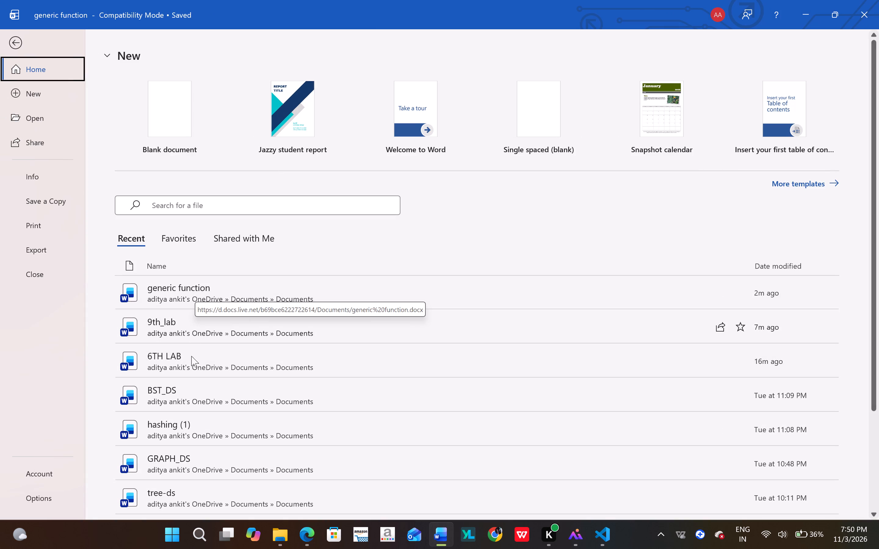
{"action": "left_click", "coordinate": [191, 365]}
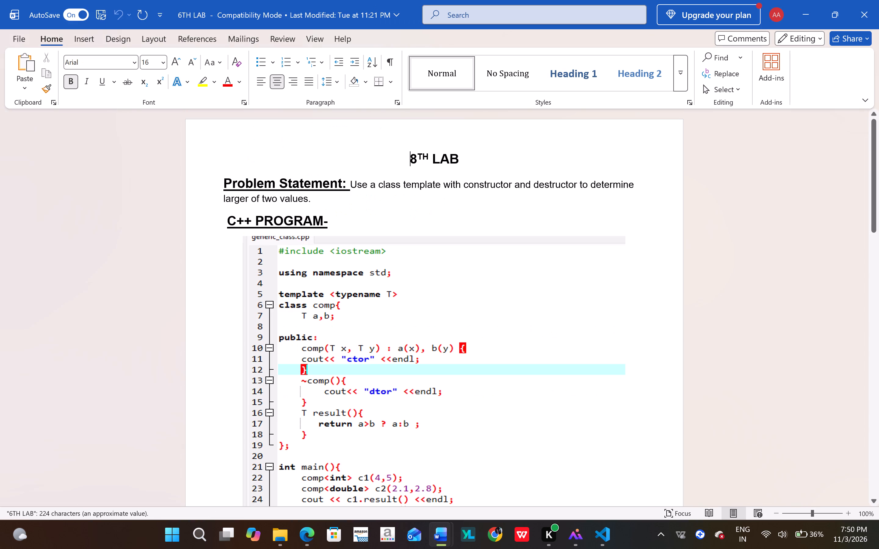
{"action": "scroll", "coordinate": [454, 298], "scroll_direction": "up", "scroll_amount": 1}
Rename the 6TH LAB document as 8th_lab.
{"action": "left_click", "coordinate": [191, 15]}
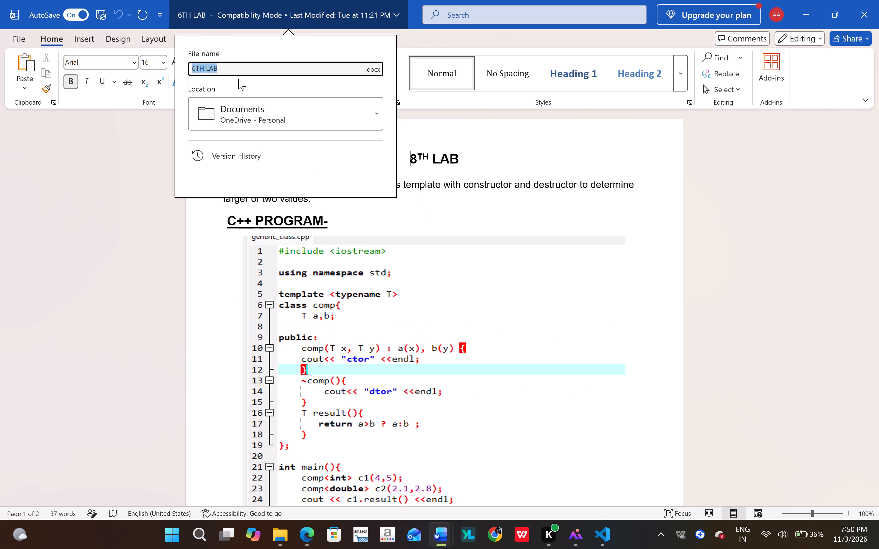
{"action": "type", "text": "8th"}
{"action": "type", "text": "_lab"}
{"action": "key", "text": "Return"}
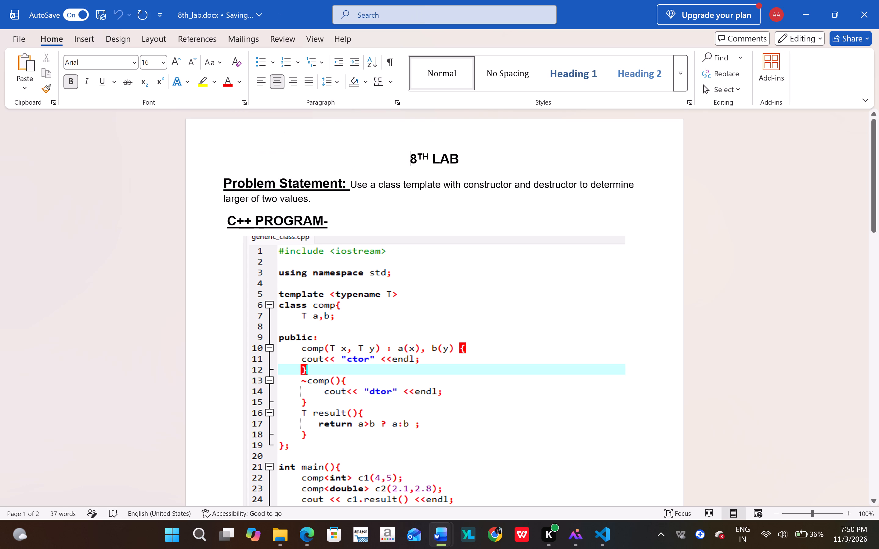
Delete the duplicate problem statement paragraph about the class template from the document's second page.
{"action": "scroll", "coordinate": [405, 249], "scroll_direction": "down", "scroll_amount": 16}
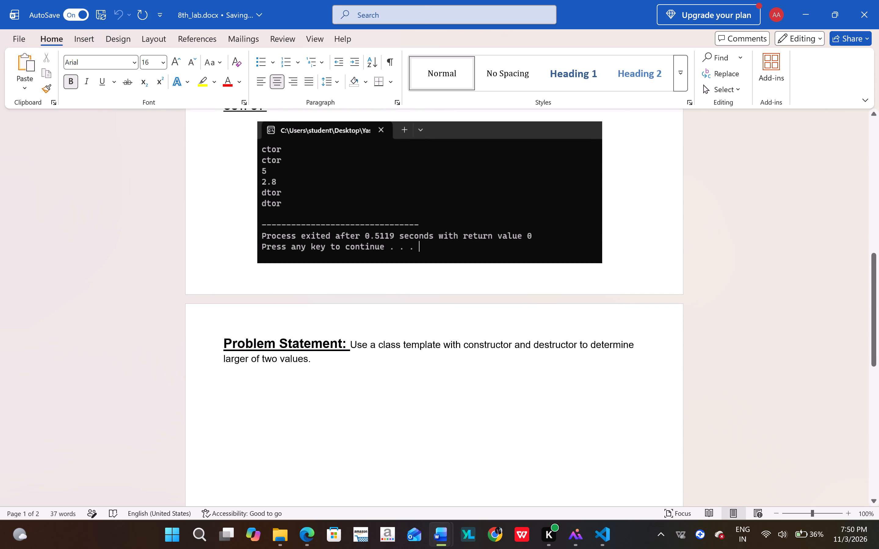
{"action": "left_click_drag", "start_coordinate": [214, 328], "coordinate": [285, 360]}
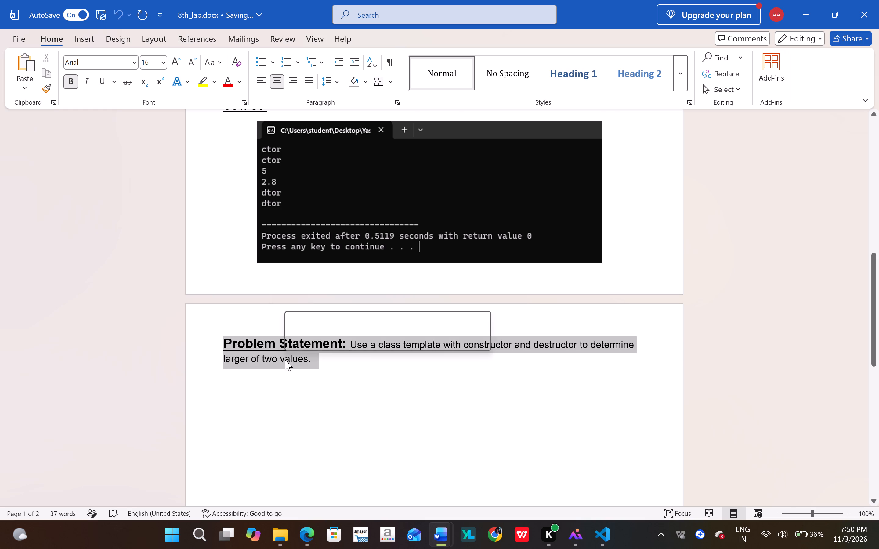
{"action": "left_click", "coordinate": [298, 390]}
{"action": "left_click_drag", "start_coordinate": [314, 363], "coordinate": [212, 328]}
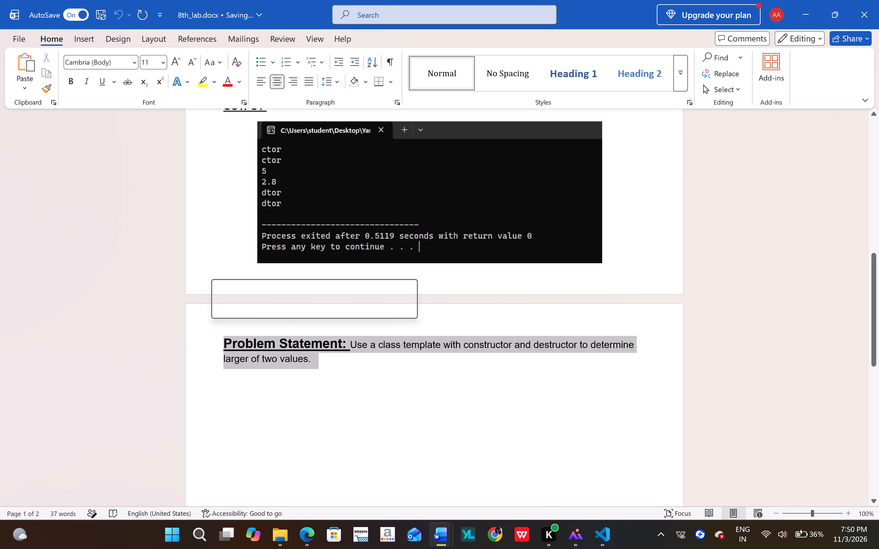
{"action": "key", "text": "BackSpace"}
Print only the current page of 8th_lab with Microsoft Print to PDF, saving it as "large-00p" in the Documents folder.
{"action": "scroll", "coordinate": [209, 328], "scroll_direction": "up", "scroll_amount": 19}
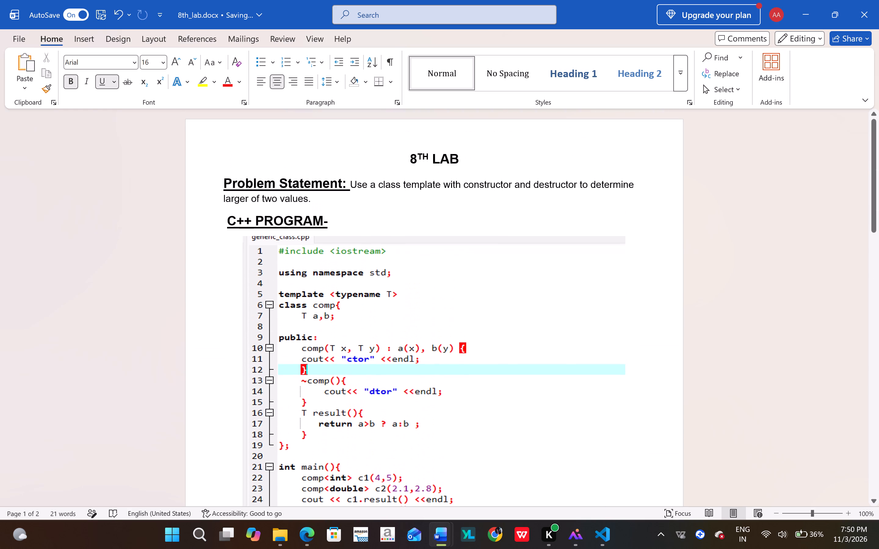
{"action": "left_click", "coordinate": [26, 34]}
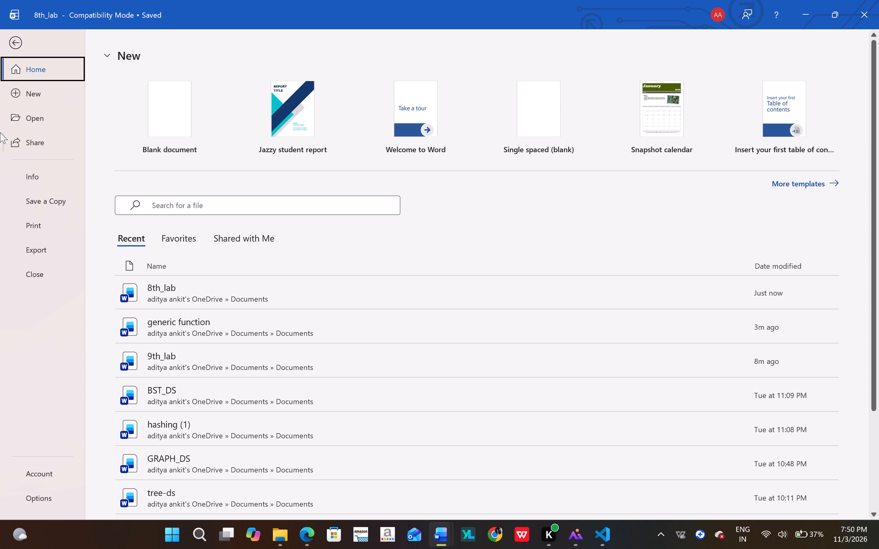
{"action": "left_click", "coordinate": [44, 222]}
{"action": "scroll", "coordinate": [492, 222], "scroll_direction": "down", "scroll_amount": 3}
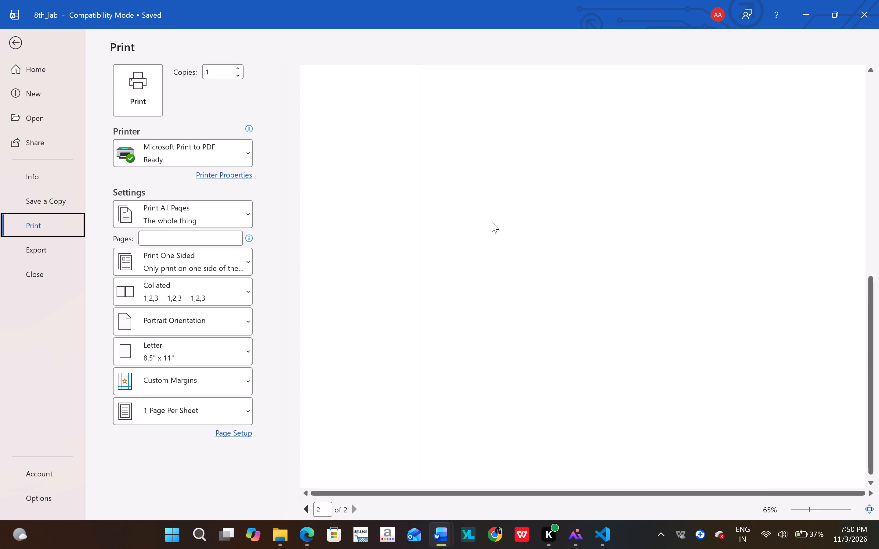
{"action": "scroll", "coordinate": [492, 222], "scroll_direction": "down", "scroll_amount": 4}
{"action": "scroll", "coordinate": [492, 222], "scroll_direction": "up", "scroll_amount": 7}
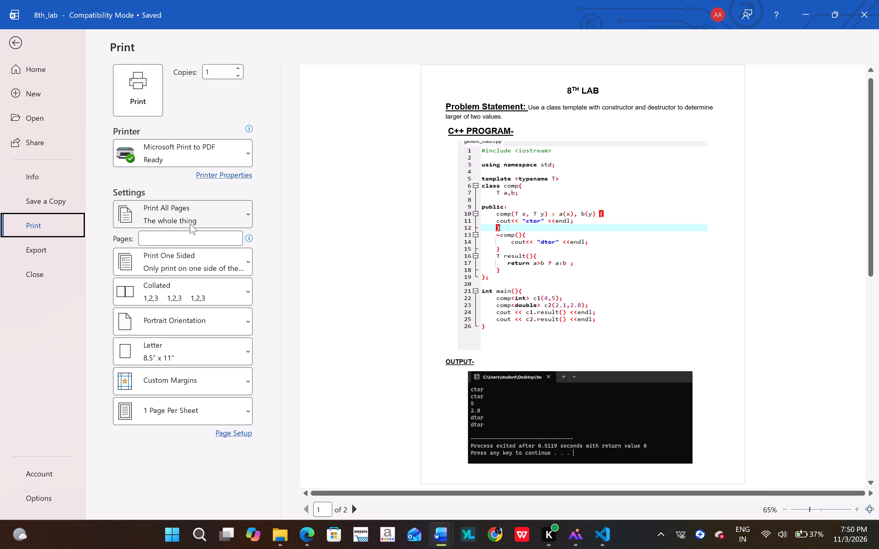
{"action": "left_click", "coordinate": [193, 219]}
{"action": "left_click", "coordinate": [201, 318]}
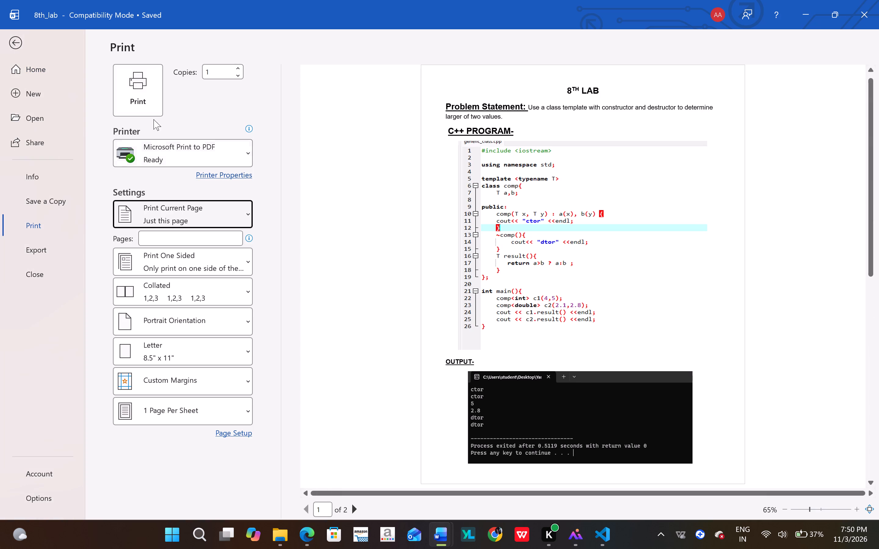
{"action": "left_click", "coordinate": [137, 85]}
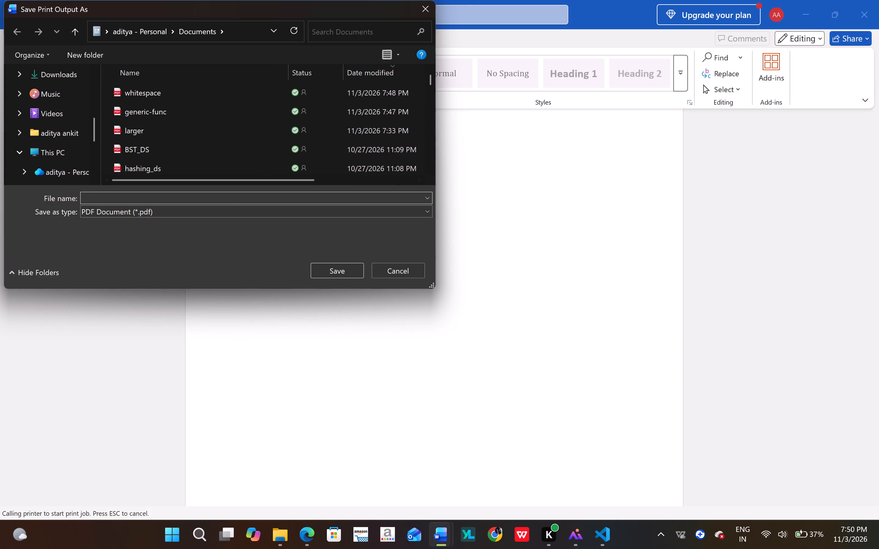
{"action": "type", "text": "large-00"}
{"action": "key", "text": "p"}
{"action": "key", "text": "Return"}
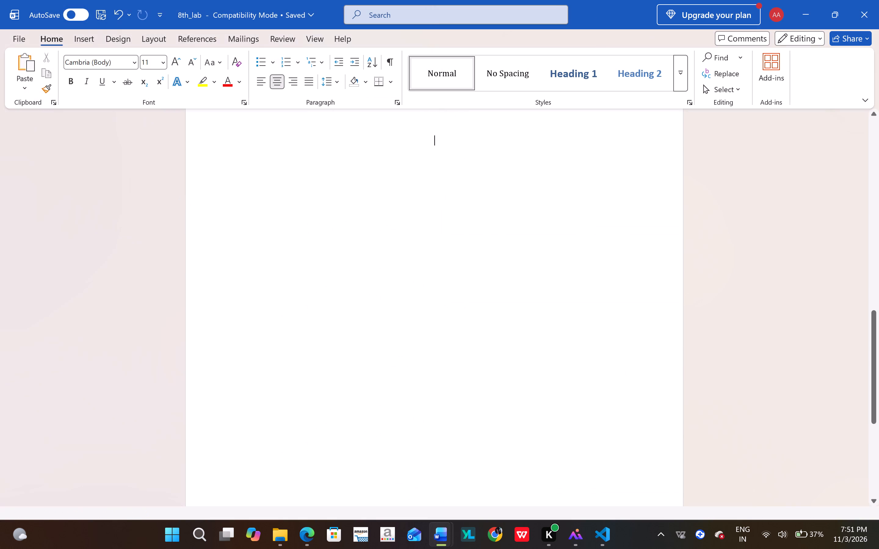
Switch to File Explorer and delete the old larger PDF from the Documents folder.
{"action": "left_click", "coordinate": [287, 527]}
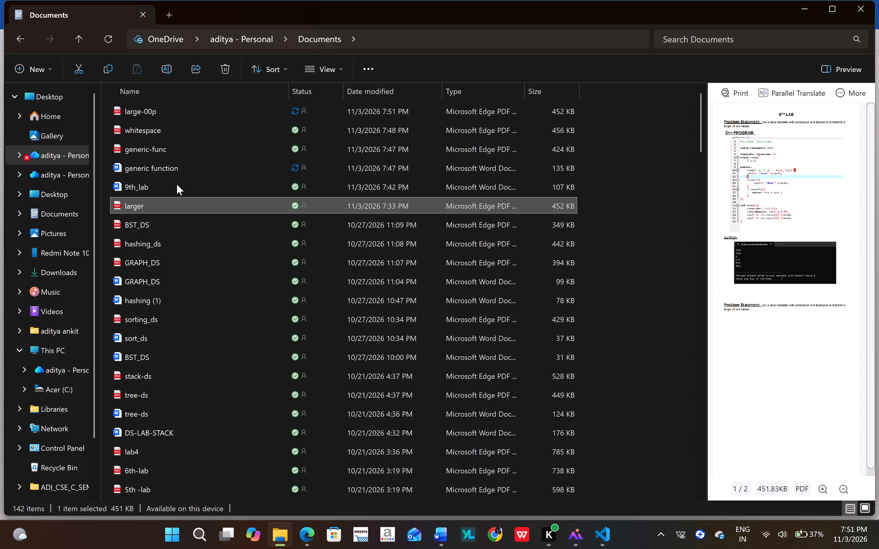
{"action": "left_click", "coordinate": [227, 70]}
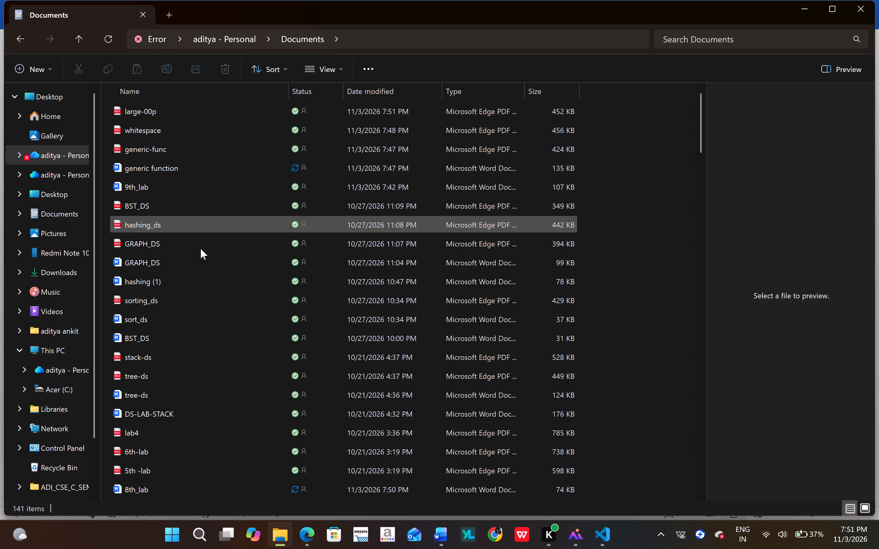